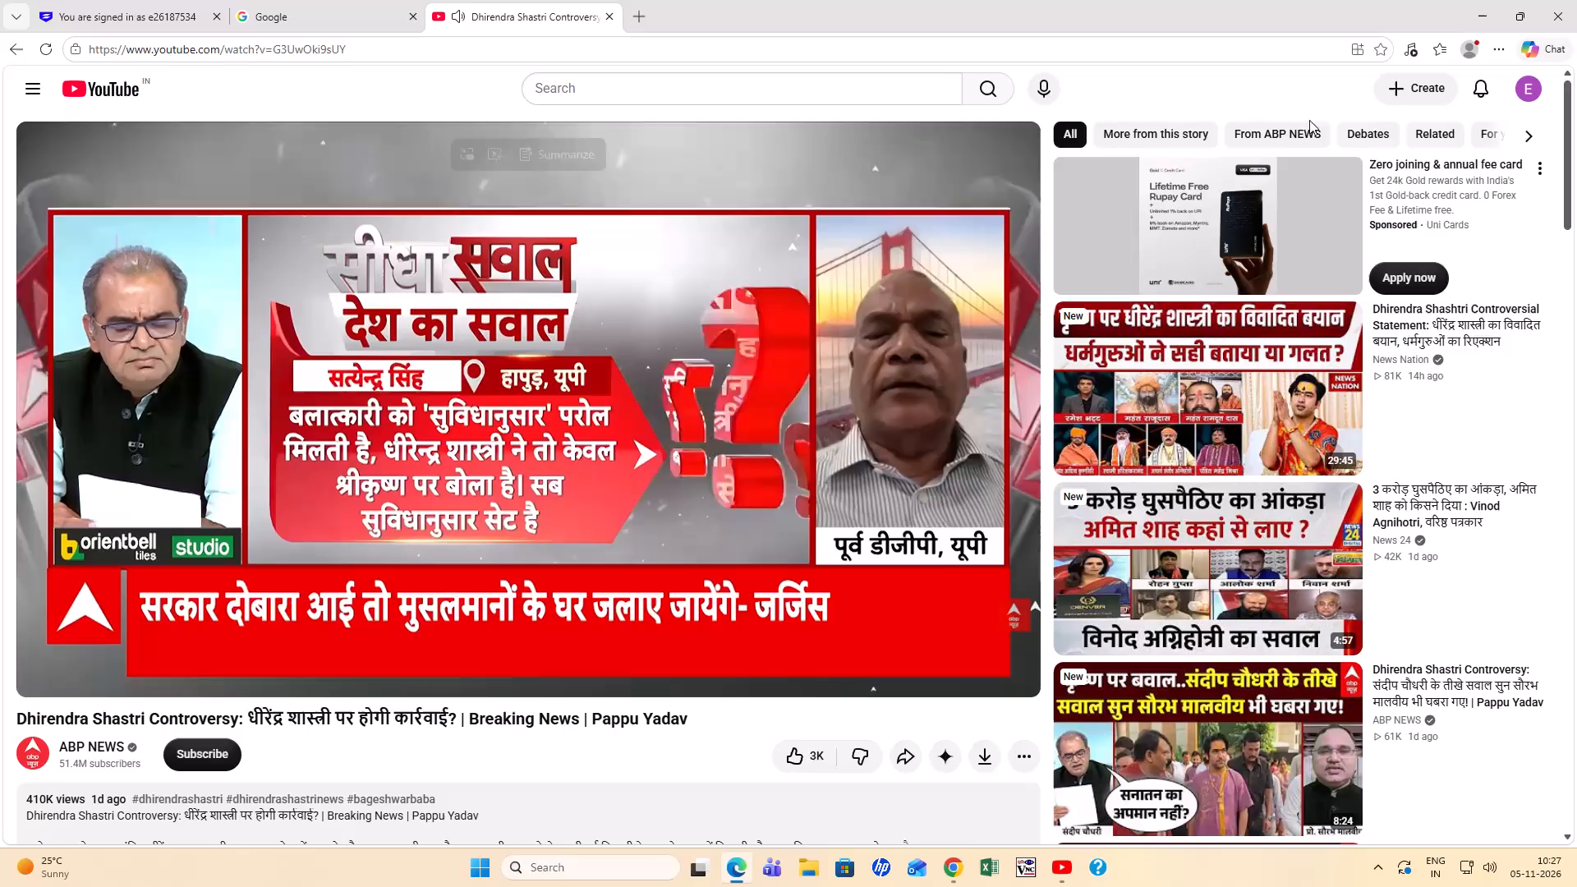
Look through the viewer comments and suggested videos below the ABP NEWS video, returning to the player at the end.
{"action": "scroll", "coordinate": [1009, 324], "scroll_direction": "down", "scroll_amount": 4}
{"action": "scroll", "coordinate": [1041, 413], "scroll_direction": "down", "scroll_amount": 5}
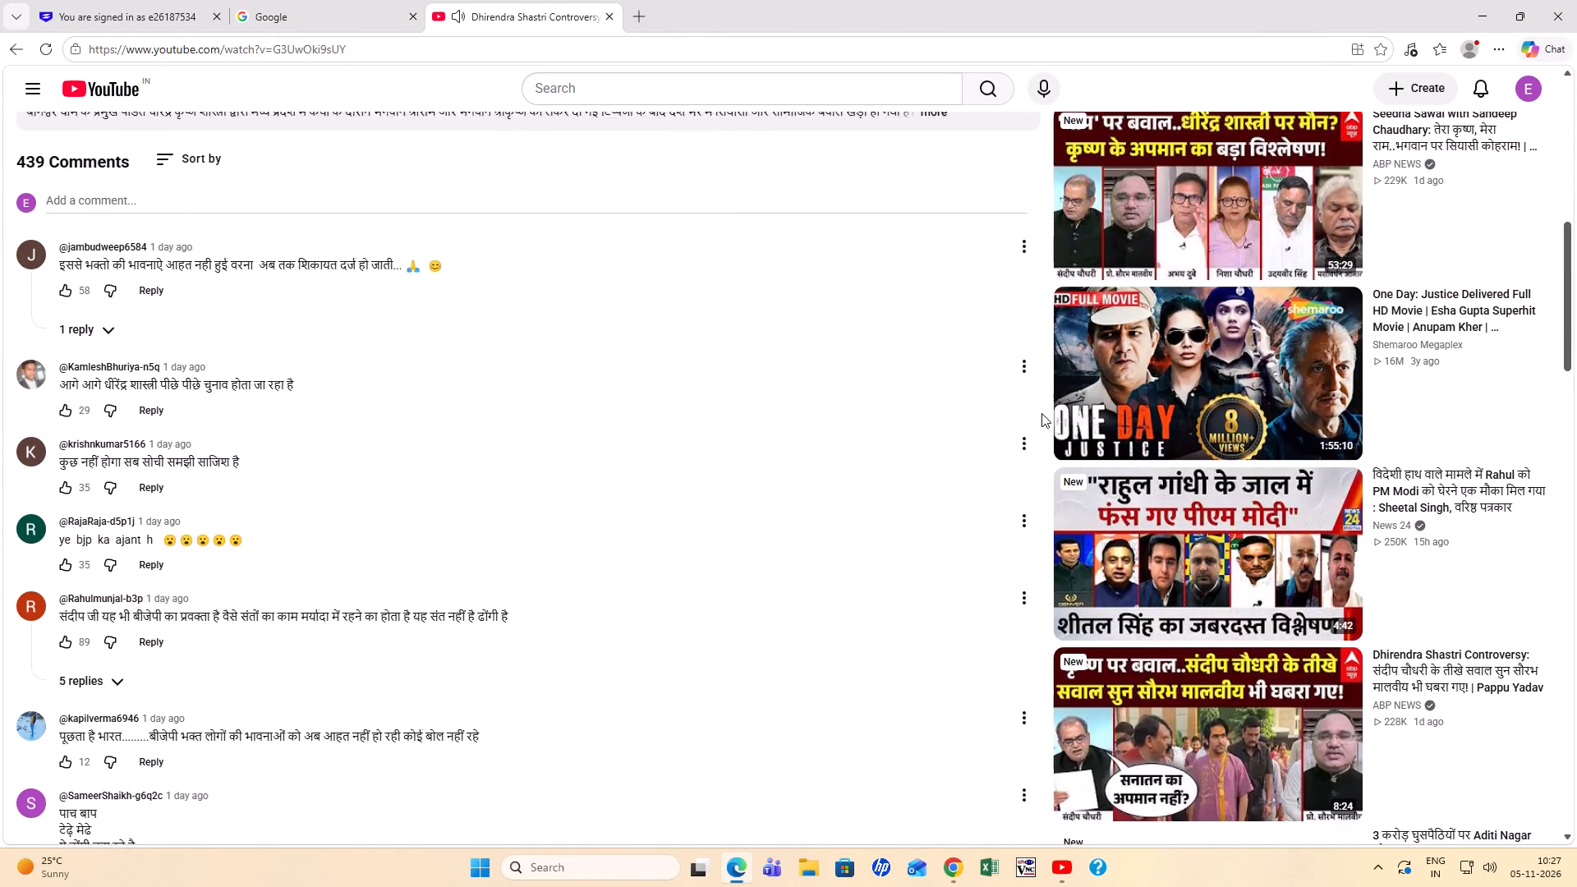
{"action": "scroll", "coordinate": [1042, 411], "scroll_direction": "down", "scroll_amount": 4}
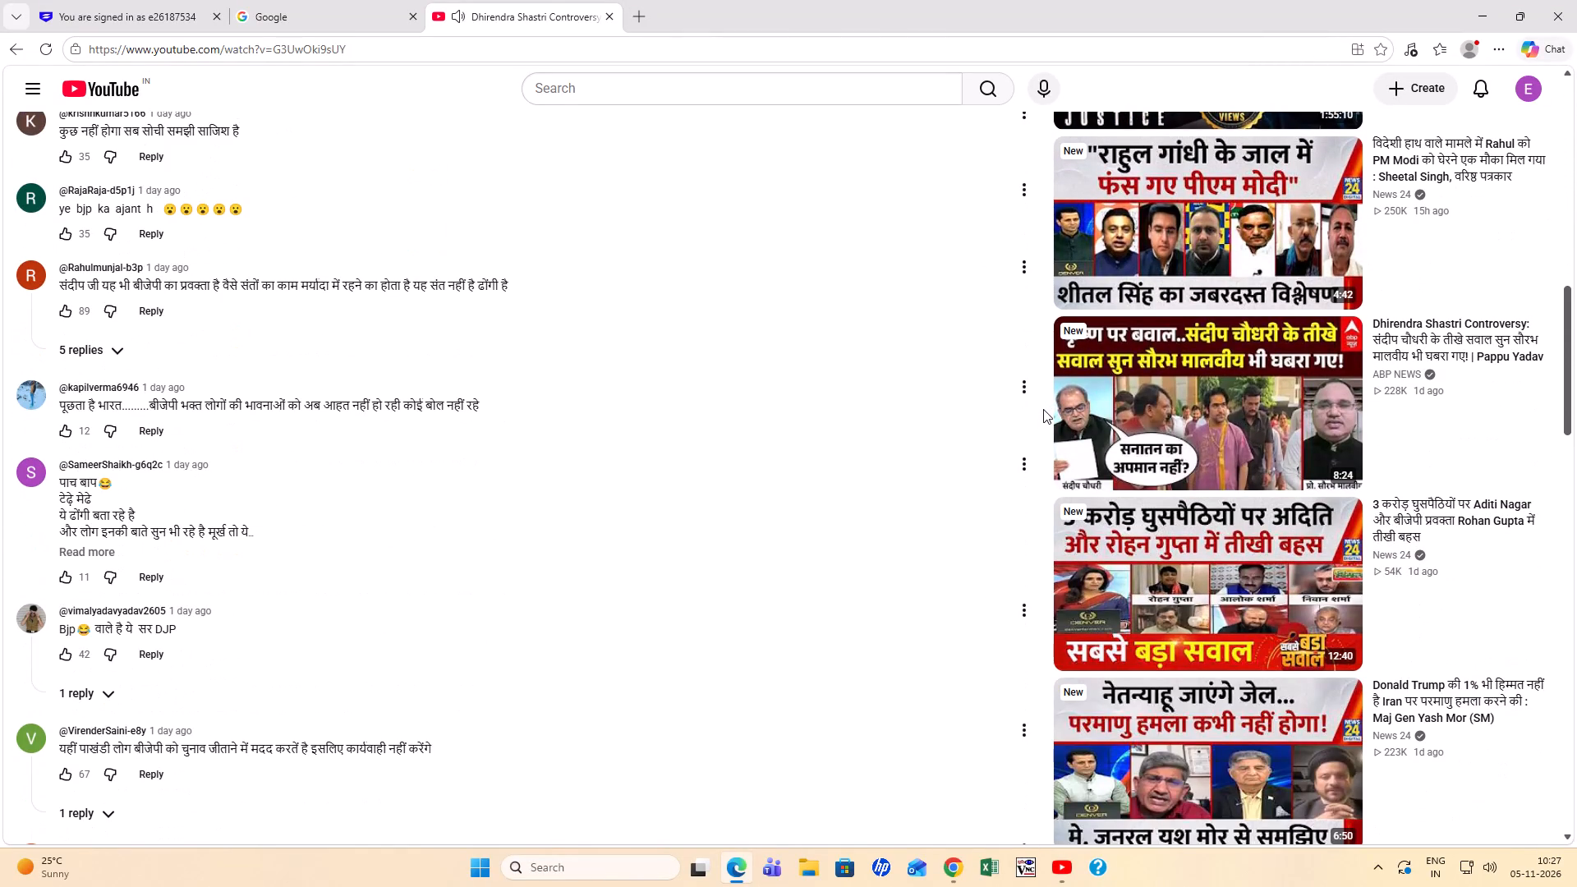
{"action": "scroll", "coordinate": [1043, 409], "scroll_direction": "down", "scroll_amount": 6}
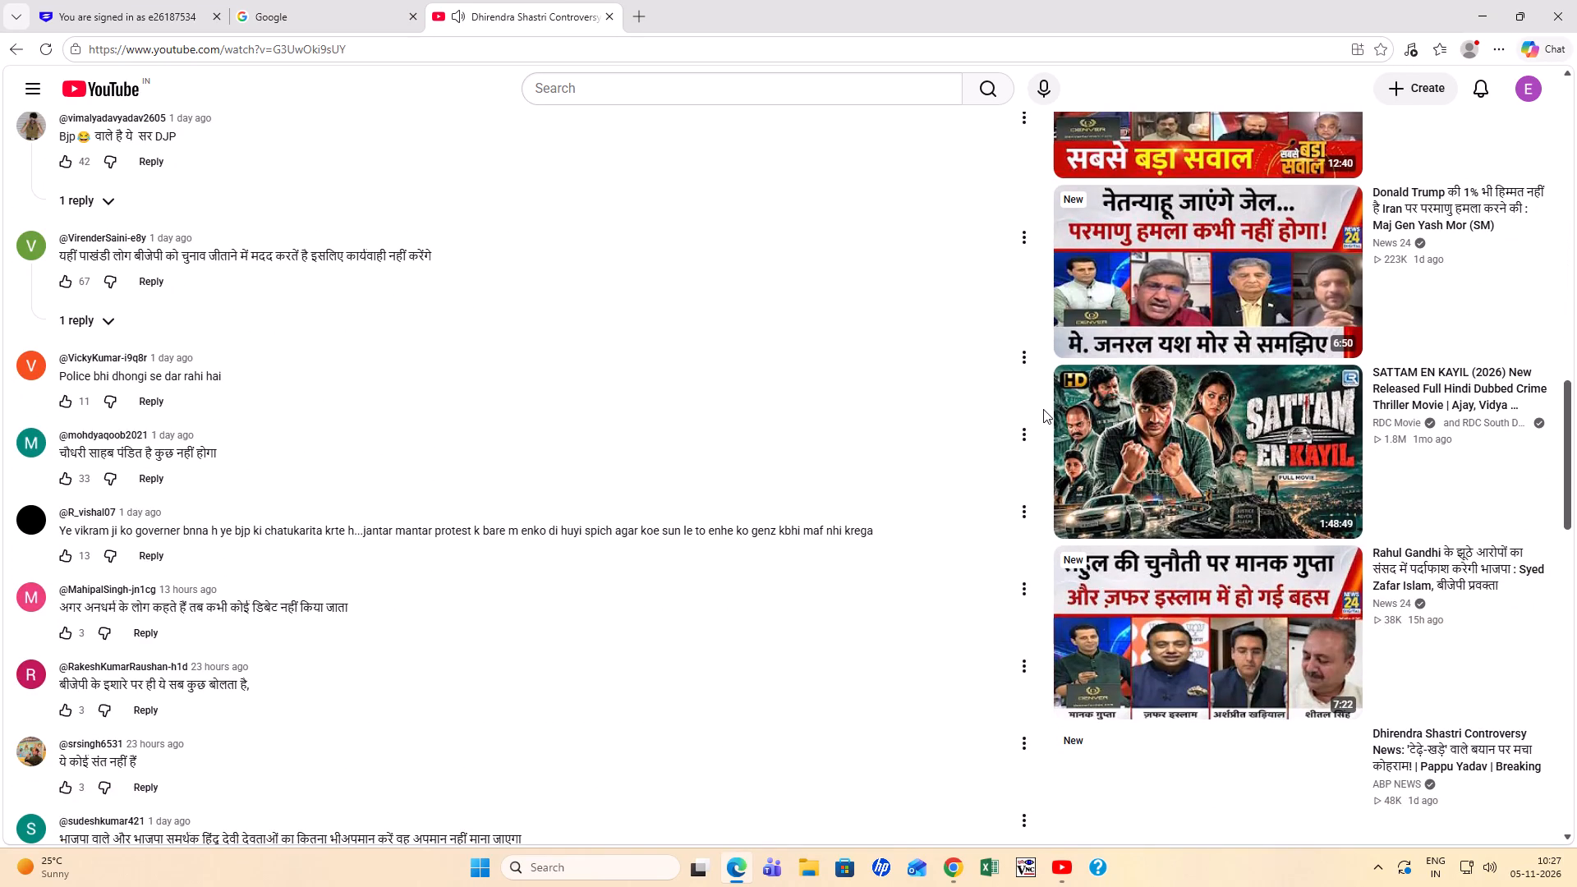
{"action": "scroll", "coordinate": [1043, 409], "scroll_direction": "down", "scroll_amount": 5}
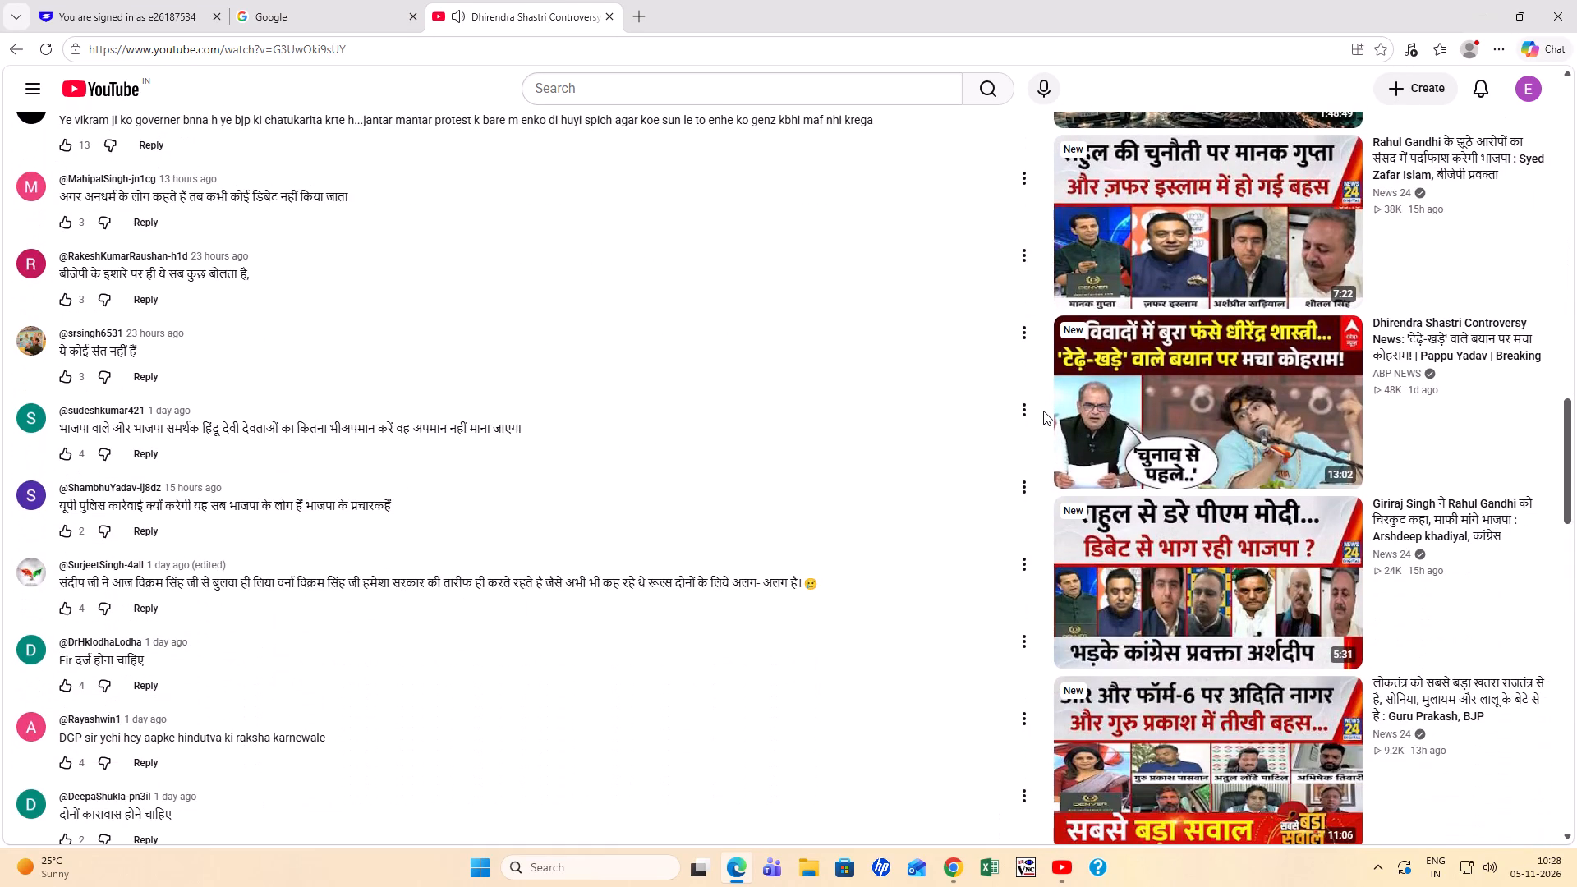
{"action": "scroll", "coordinate": [1043, 411], "scroll_direction": "down", "scroll_amount": 1}
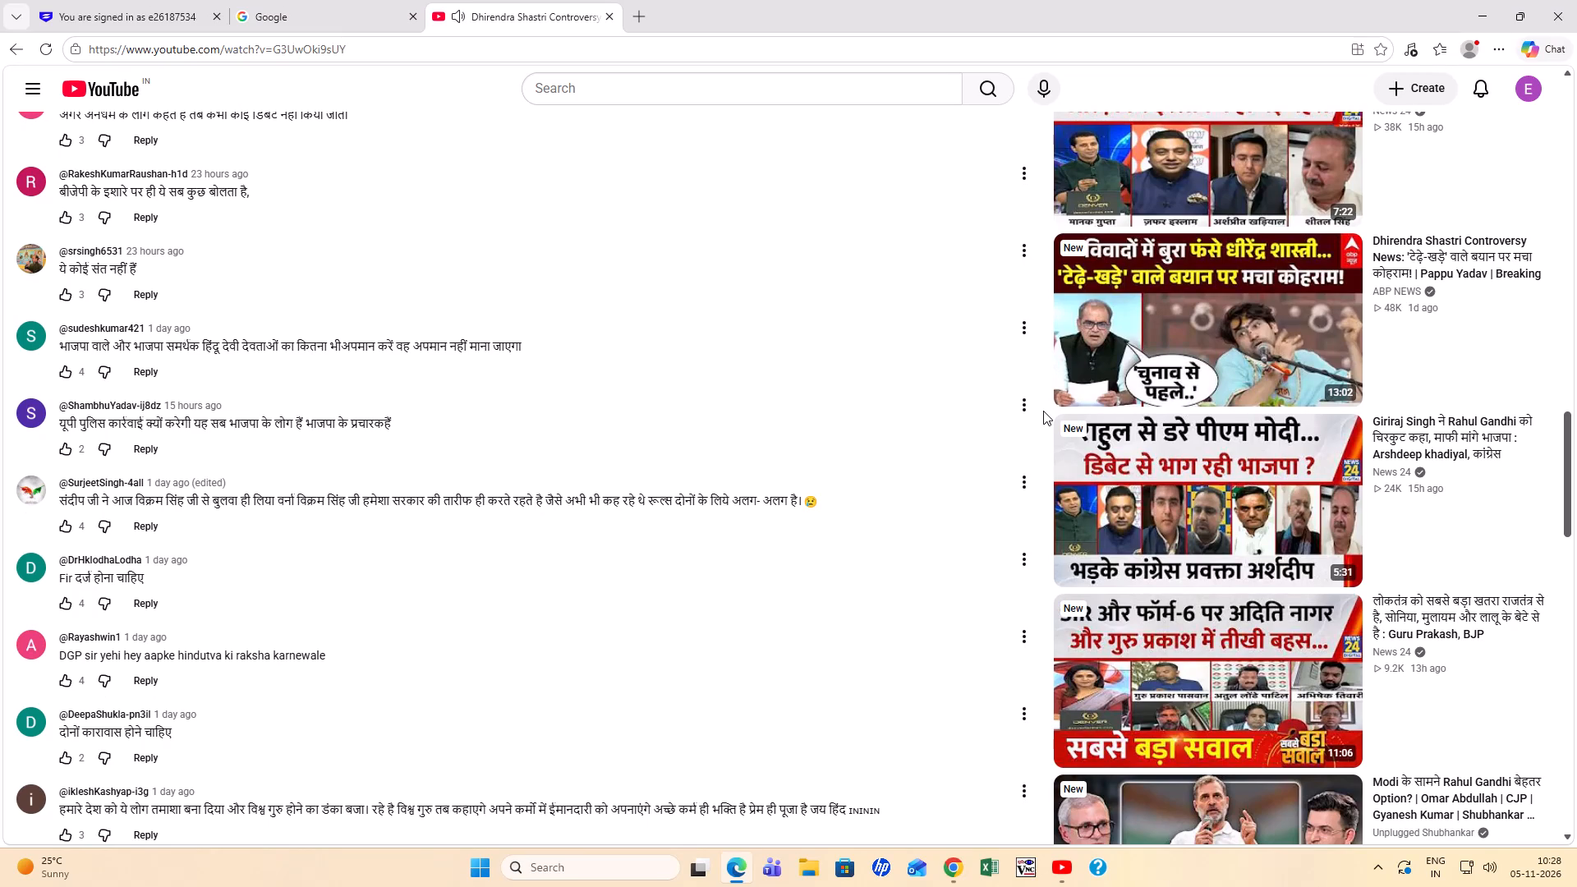
{"action": "scroll", "coordinate": [1043, 411], "scroll_direction": "down", "scroll_amount": 7}
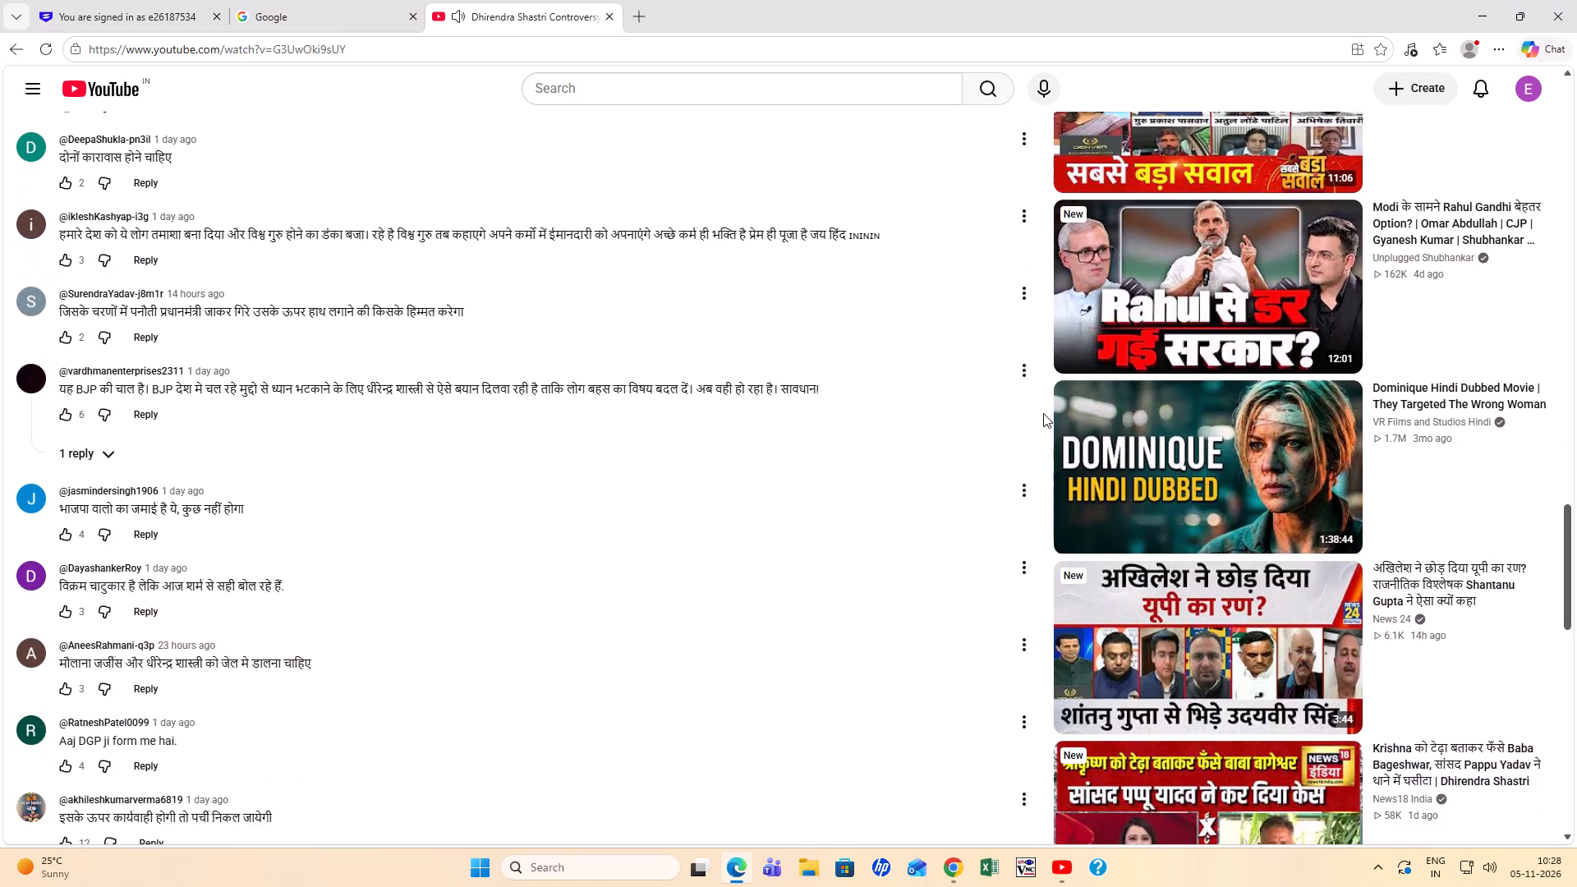
{"action": "scroll", "coordinate": [1043, 413], "scroll_direction": "up", "scroll_amount": 20}
{"action": "scroll", "coordinate": [1043, 413], "scroll_direction": "up", "scroll_amount": 12}
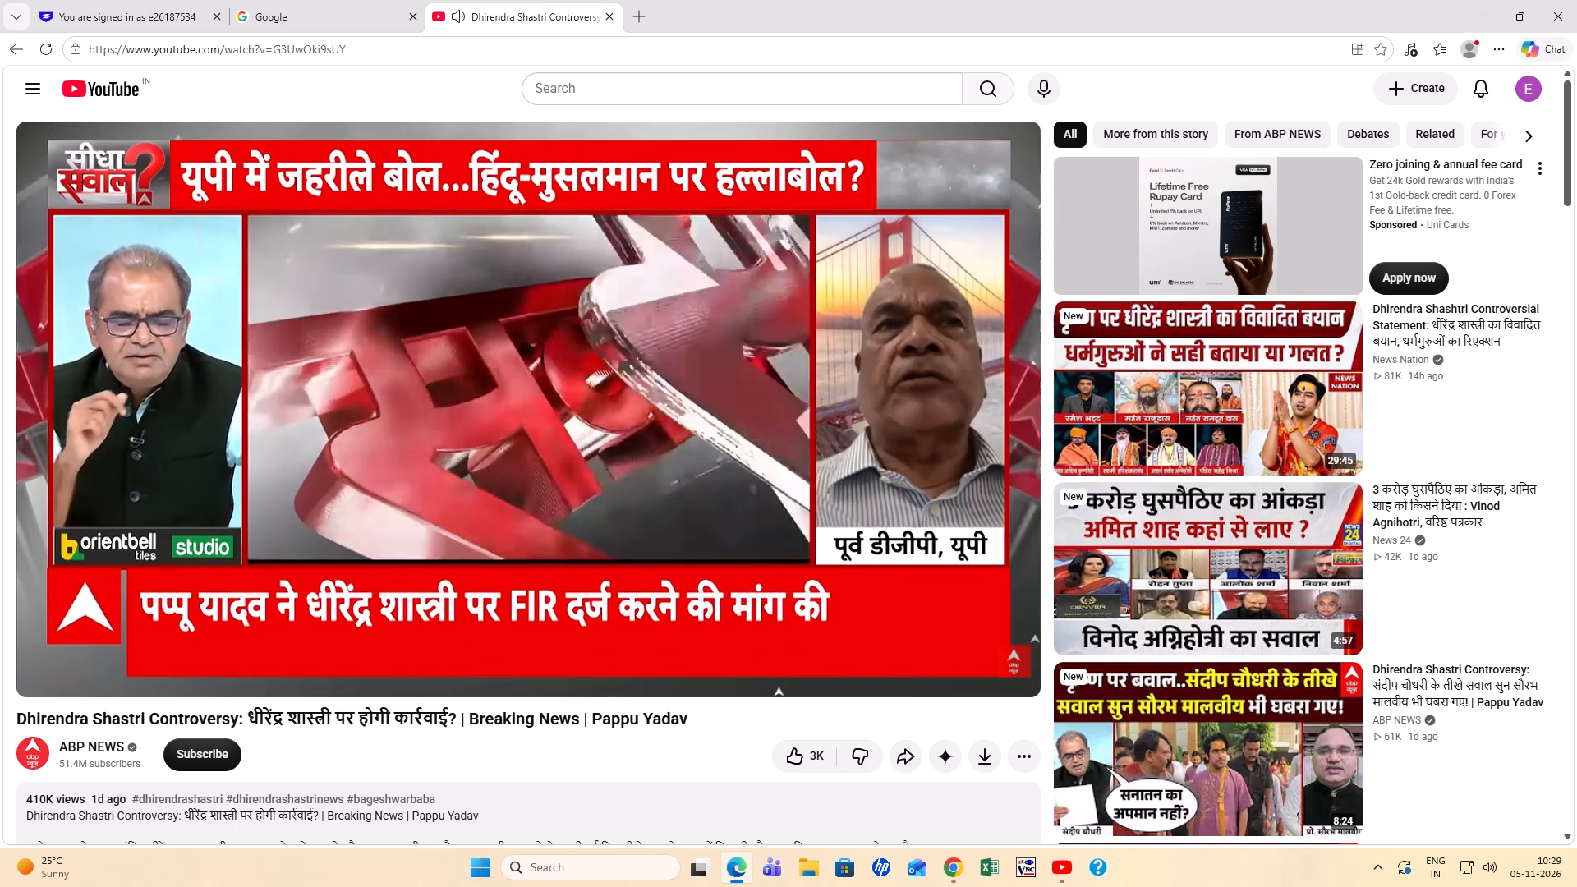
{"action": "scroll", "coordinate": [729, 568], "scroll_direction": "down", "scroll_amount": 7}
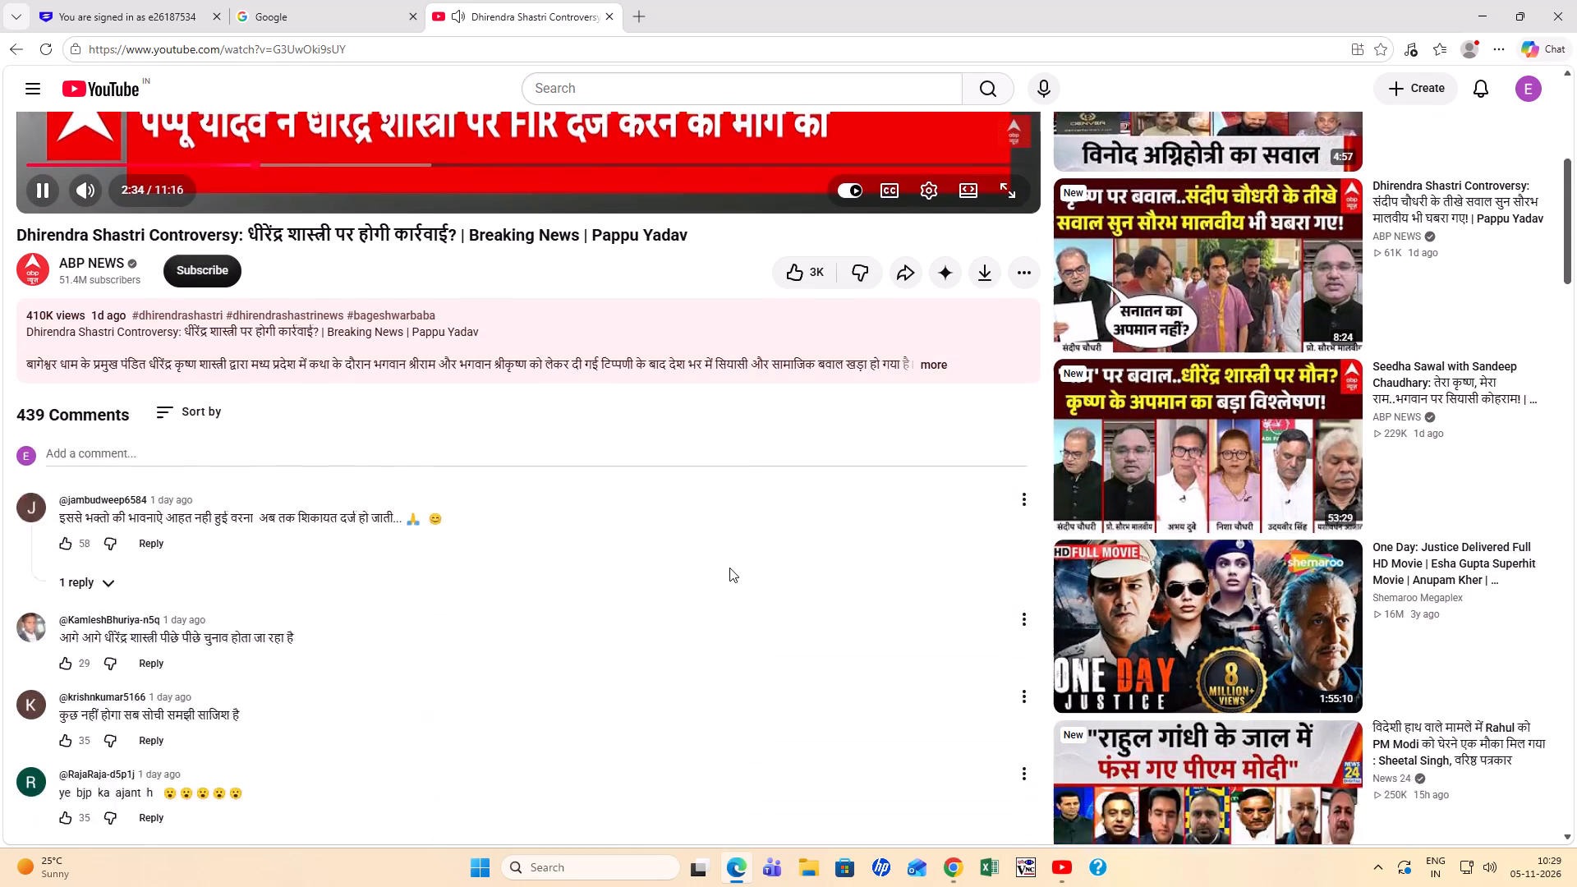
{"action": "scroll", "coordinate": [729, 568], "scroll_direction": "down", "scroll_amount": 13}
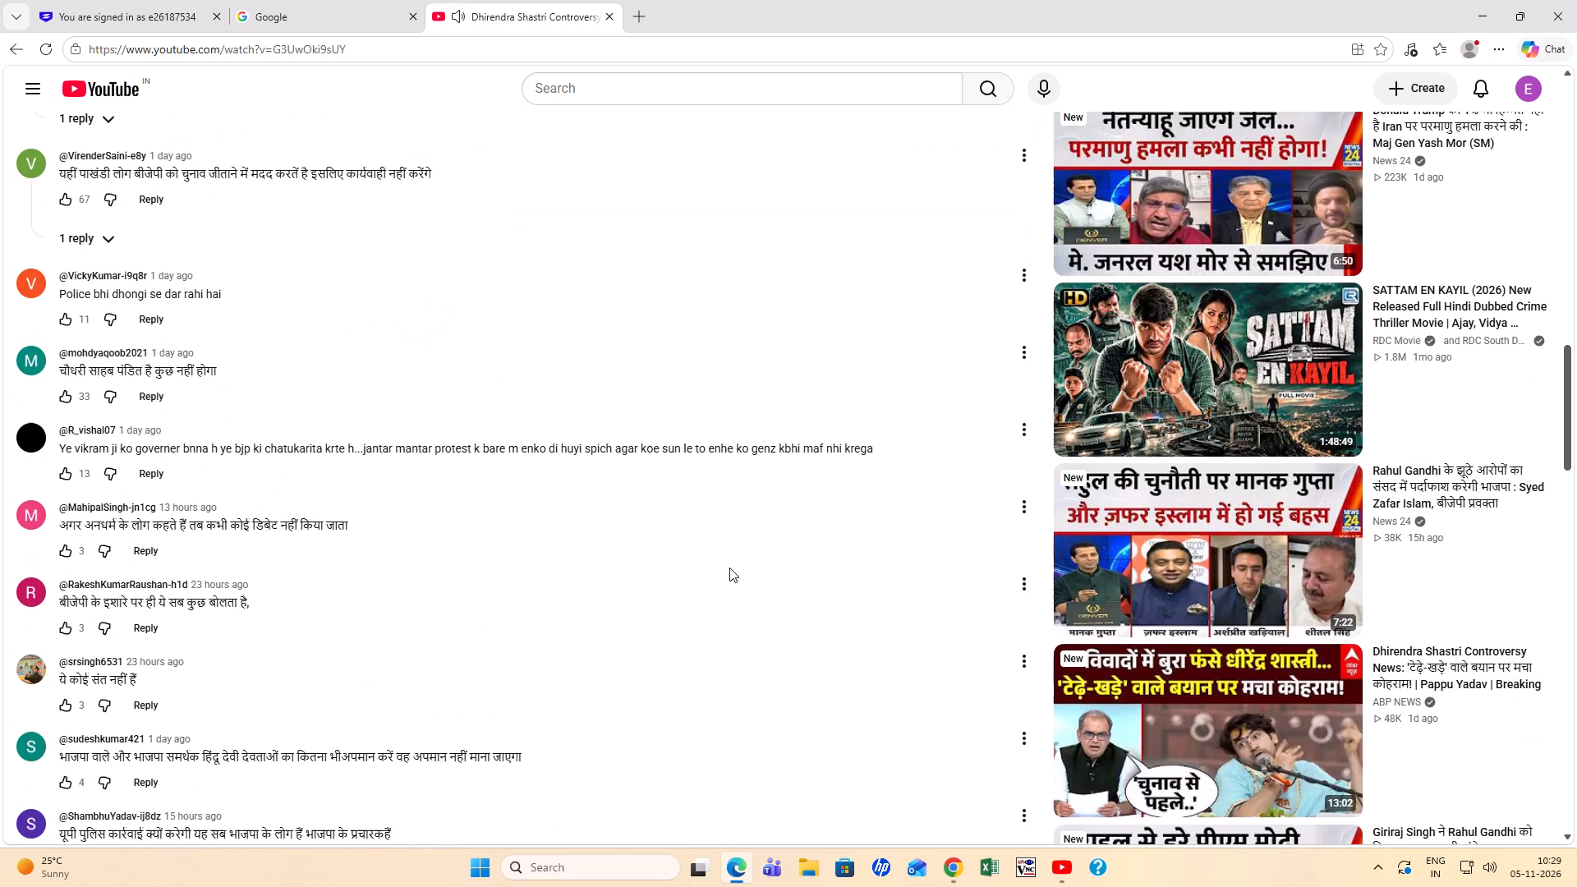
{"action": "scroll", "coordinate": [729, 568], "scroll_direction": "down", "scroll_amount": 7}
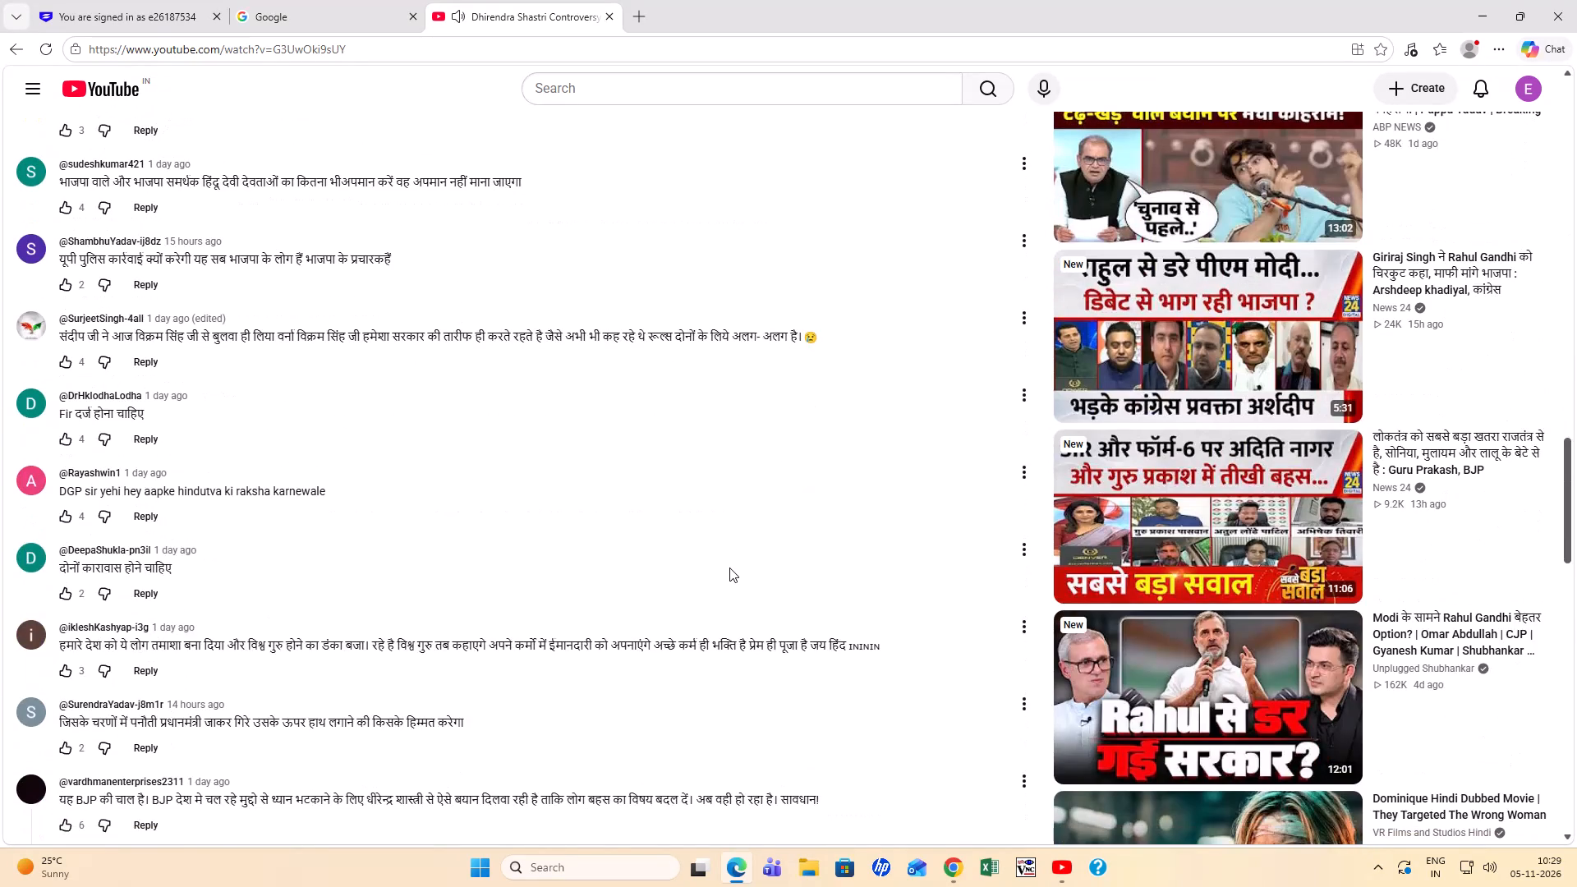
{"action": "scroll", "coordinate": [730, 568], "scroll_direction": "down", "scroll_amount": 9}
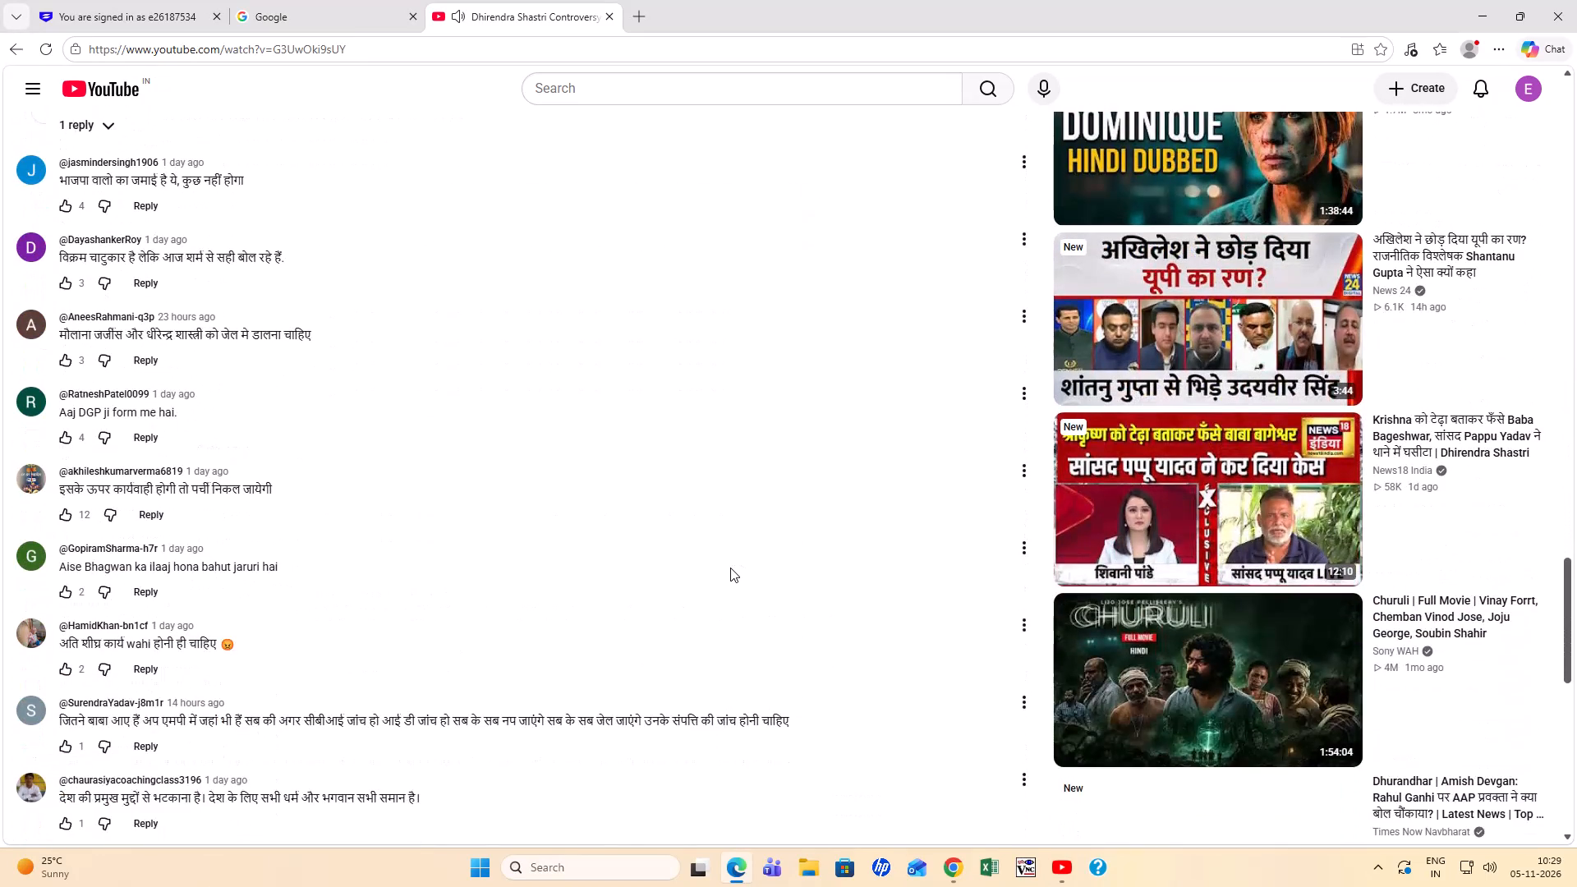
{"action": "scroll", "coordinate": [730, 568], "scroll_direction": "down", "scroll_amount": 4}
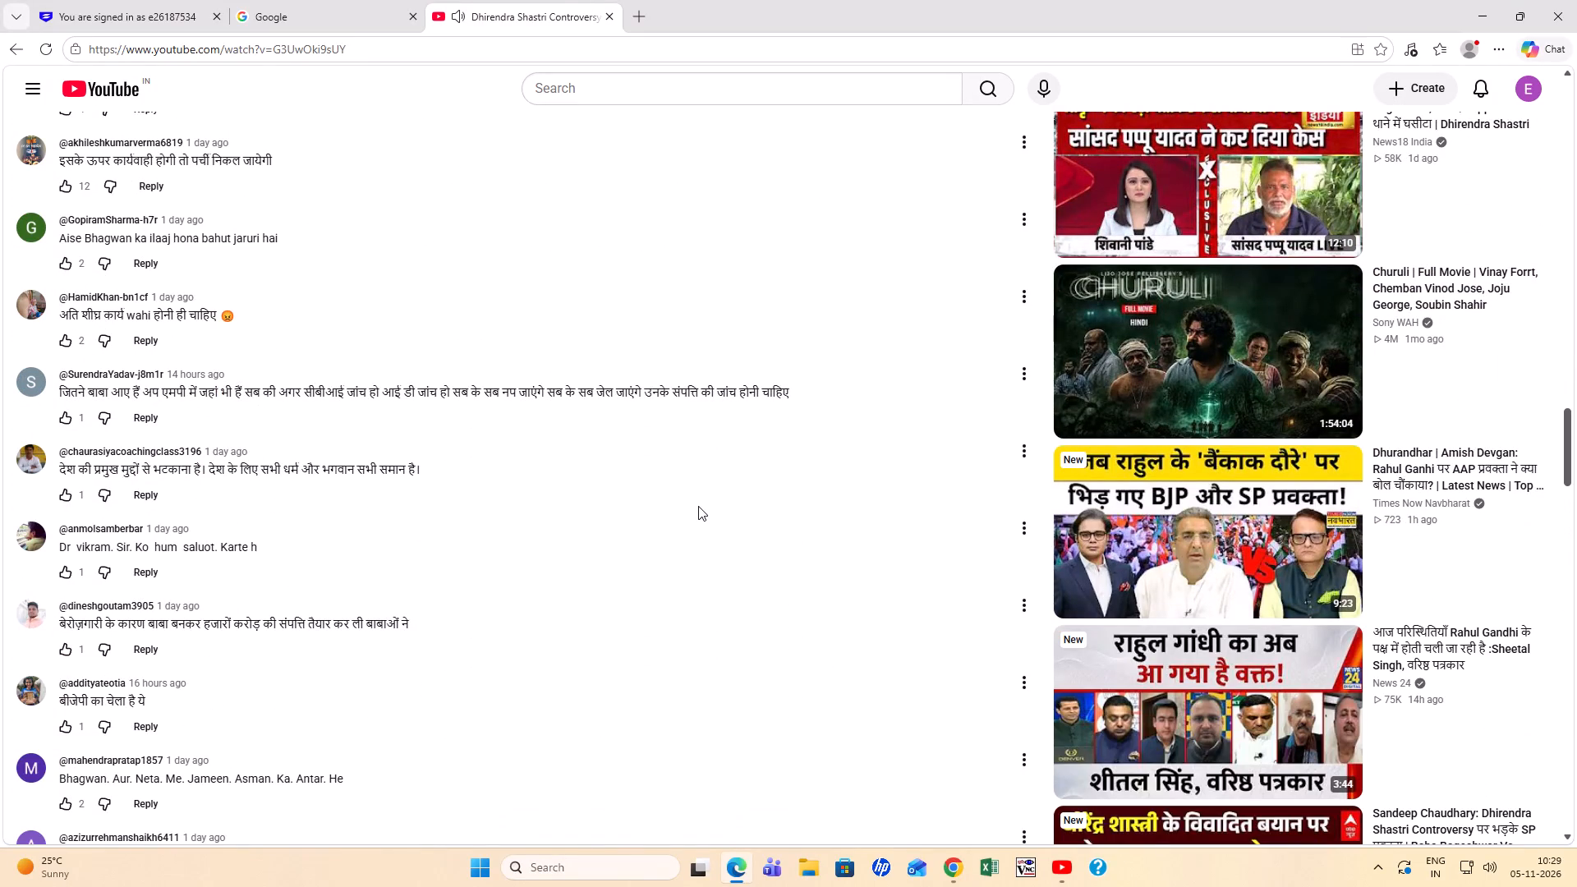
{"action": "scroll", "coordinate": [698, 506], "scroll_direction": "up", "scroll_amount": 6}
{"action": "scroll", "coordinate": [698, 506], "scroll_direction": "up", "scroll_amount": 17}
{"action": "scroll", "coordinate": [698, 506], "scroll_direction": "up", "scroll_amount": 5}
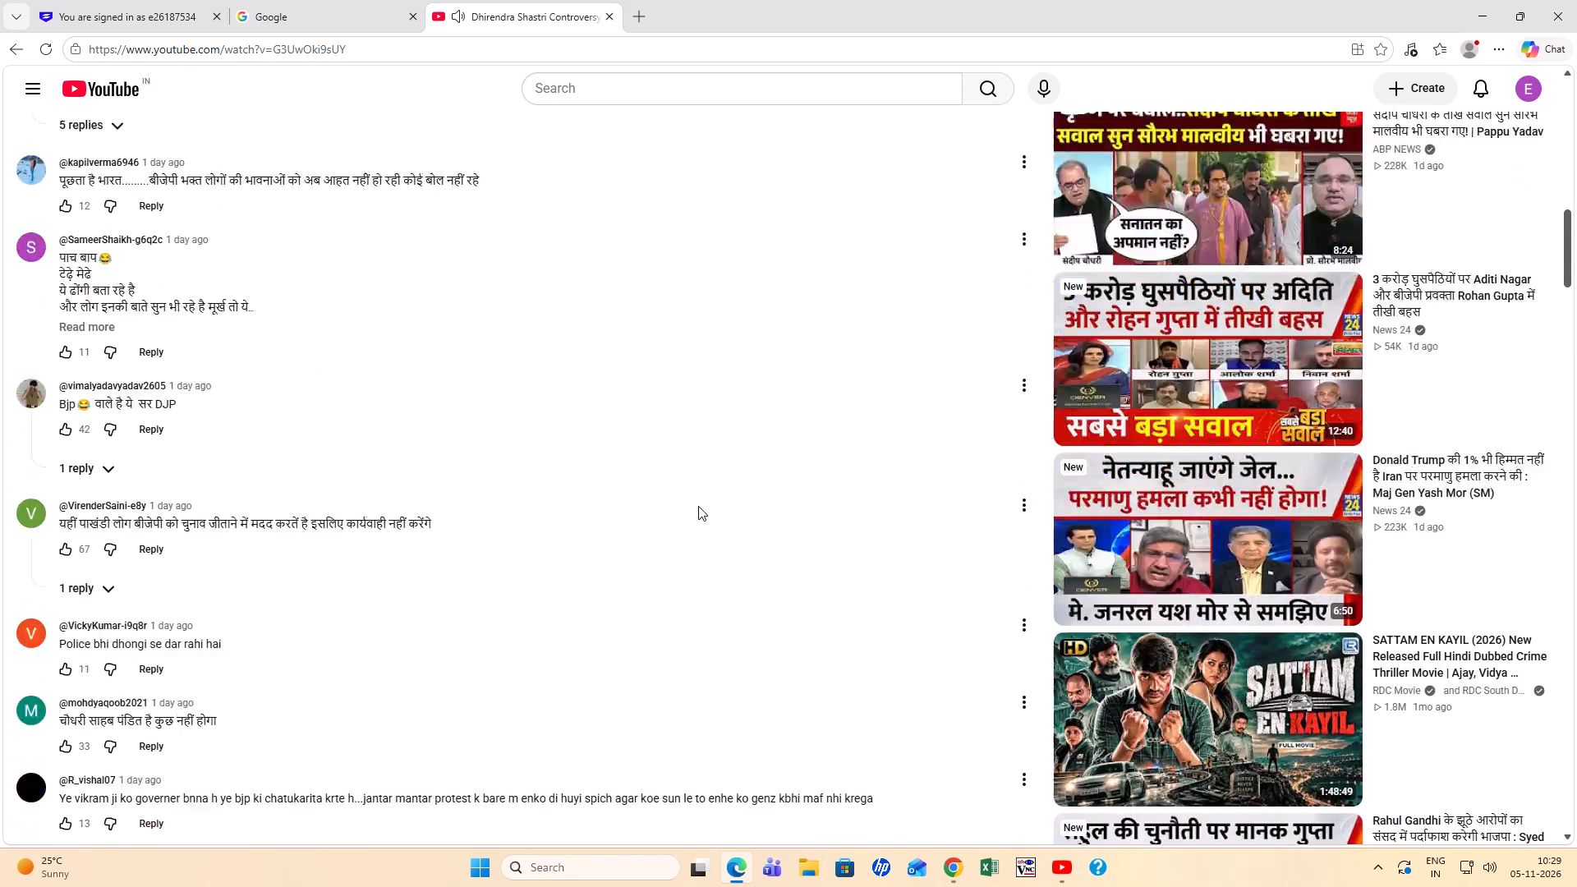
{"action": "scroll", "coordinate": [698, 506], "scroll_direction": "up", "scroll_amount": 12}
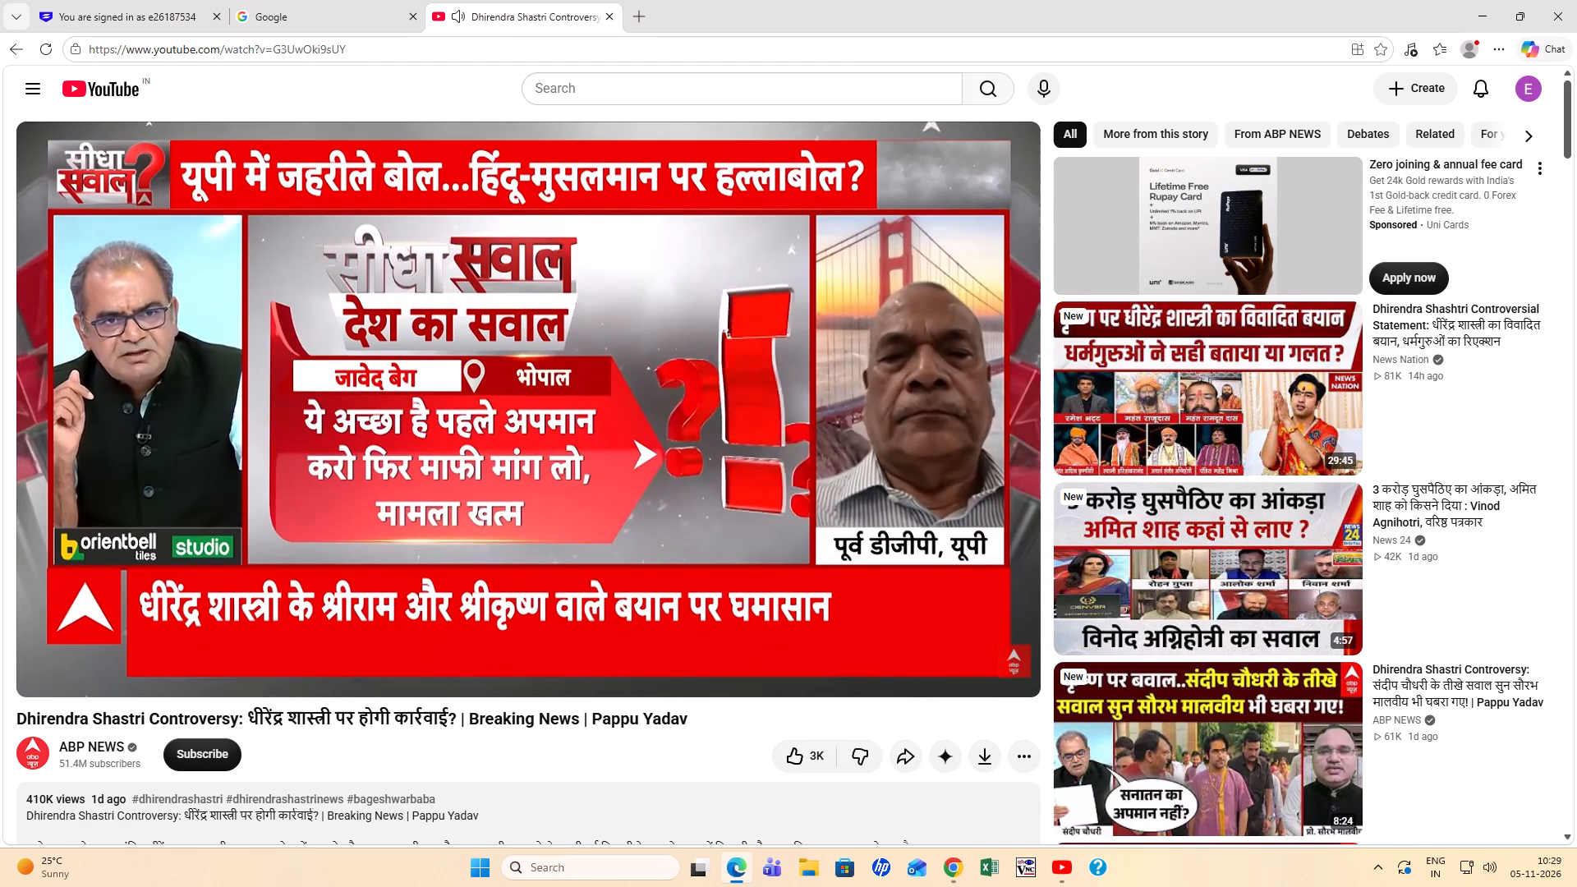
Pause the ABP NEWS video and close the browser window.
{"action": "left_click", "coordinate": [649, 411]}
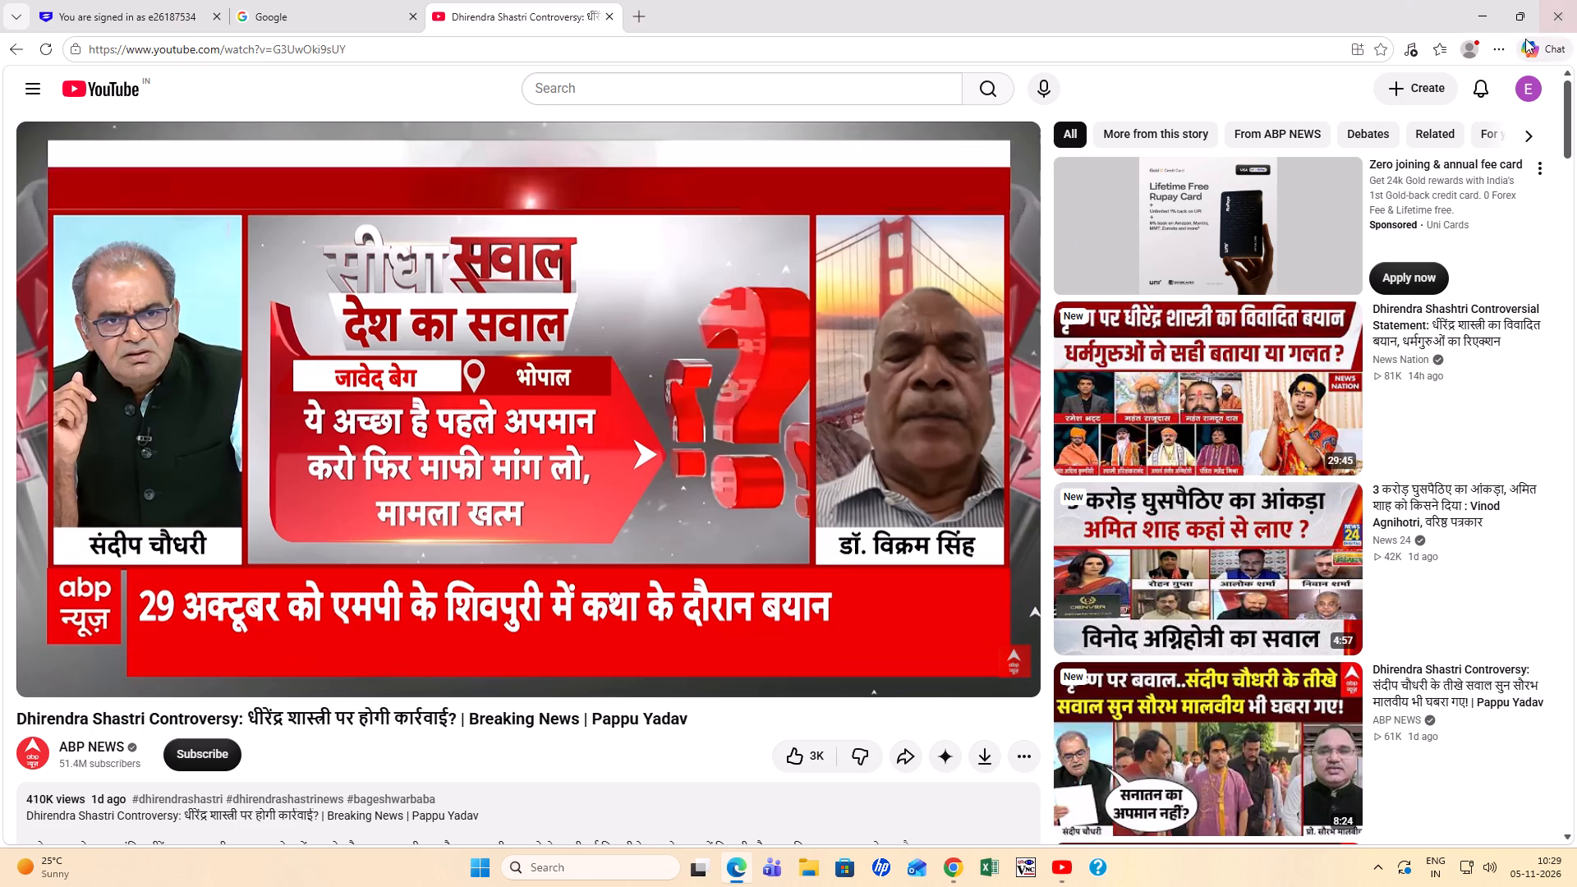
{"action": "left_click", "coordinate": [1552, 23]}
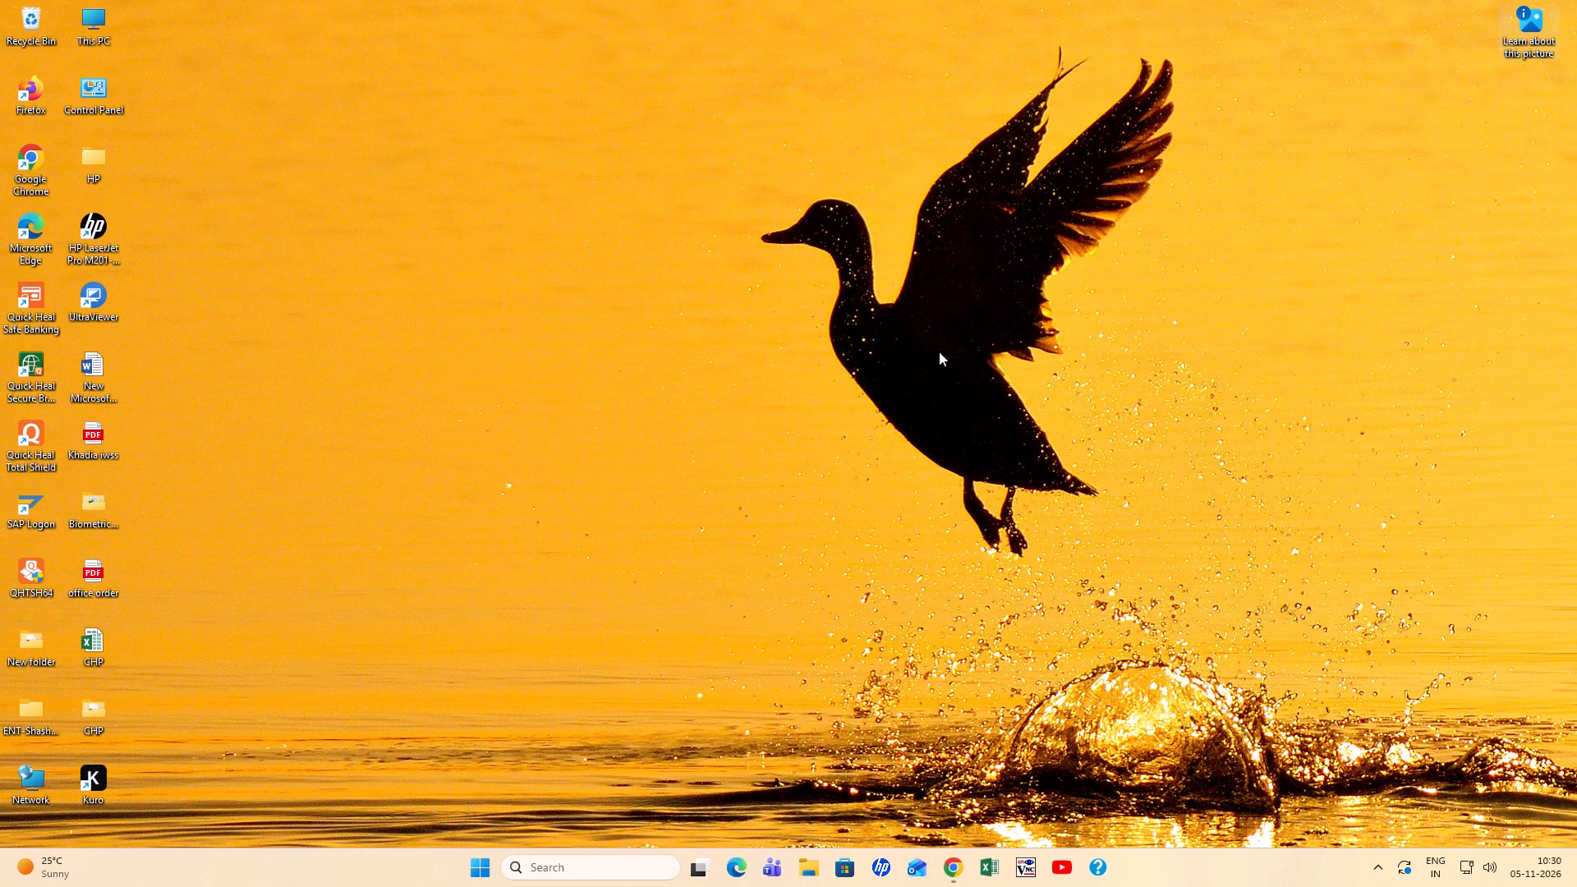
Open the workbook "Employee attendance report of 03-11-2026" from the Downloads folder in File Explorer, dismissing the Office activation wizard.
{"action": "left_click", "coordinate": [802, 873]}
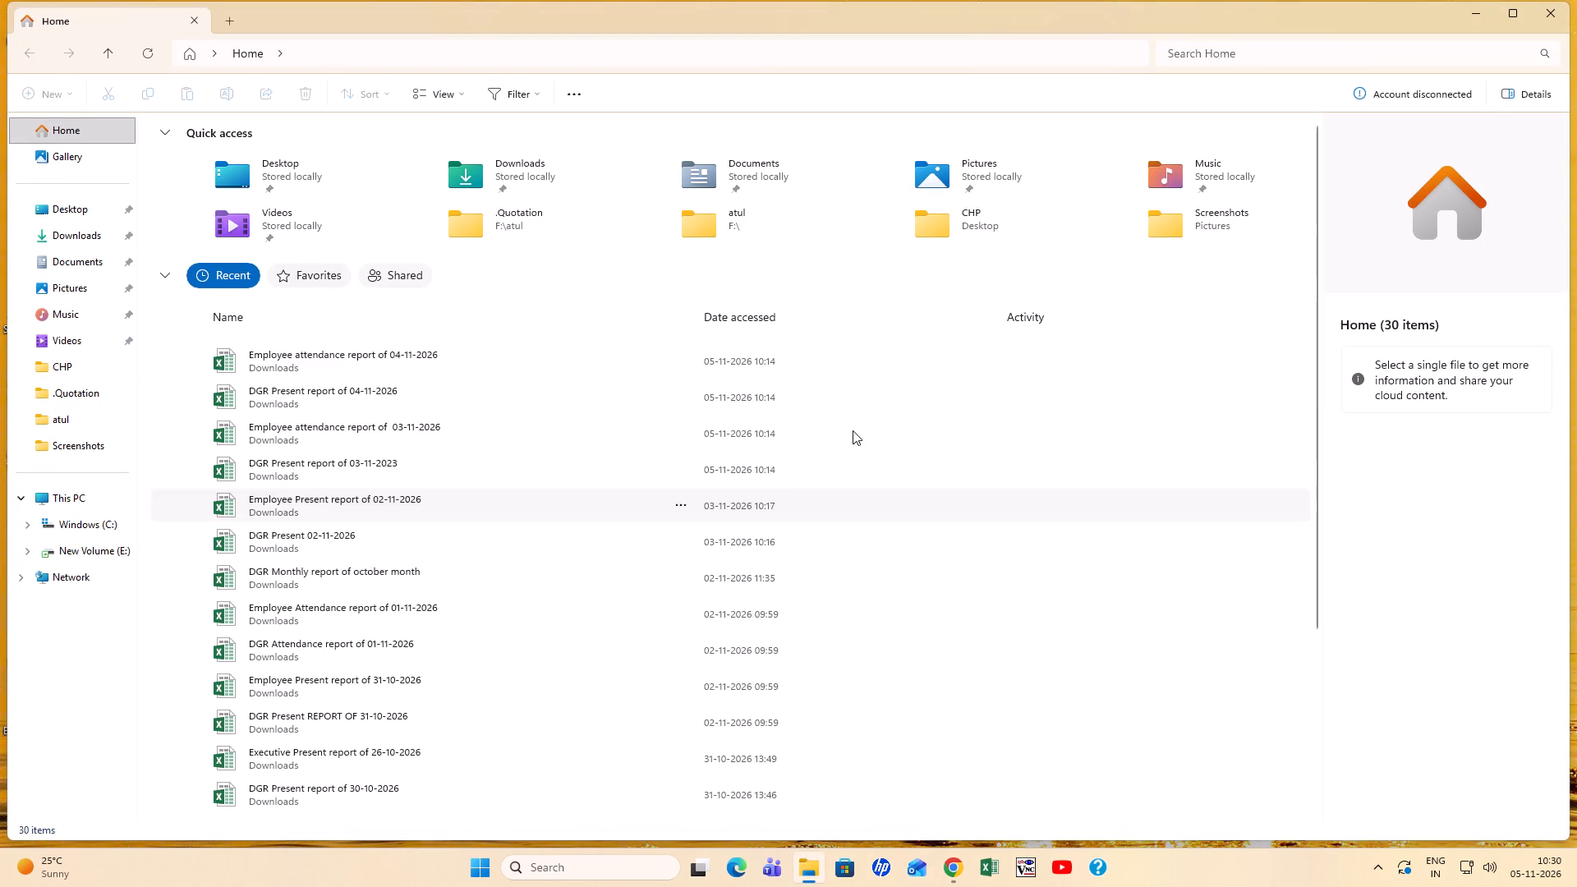
{"action": "left_click", "coordinate": [111, 234]}
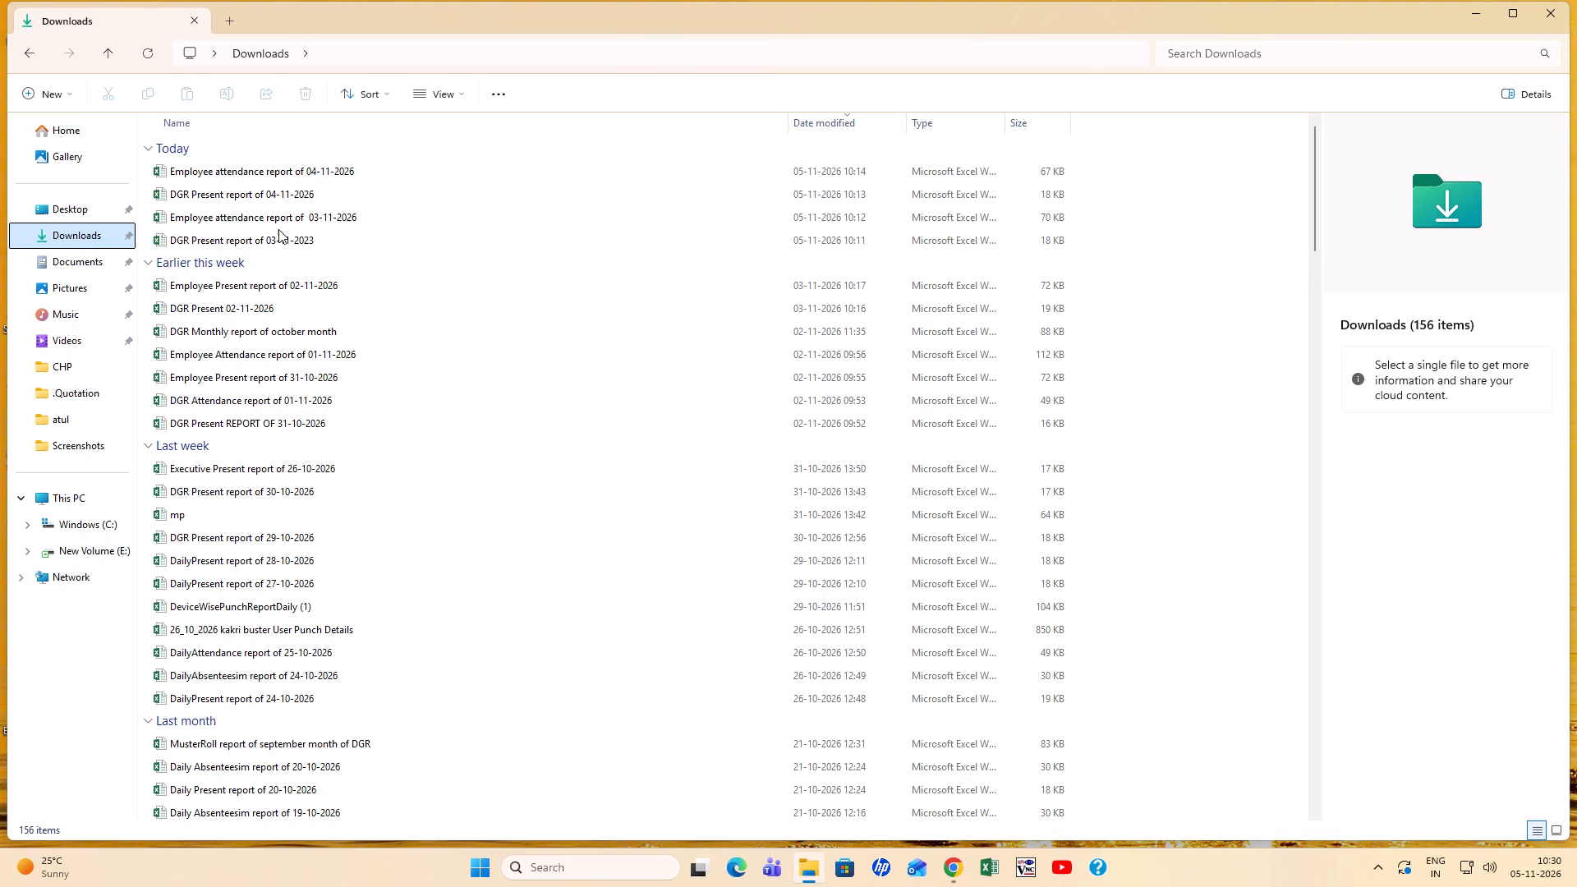
{"action": "double_click", "coordinate": [281, 218]}
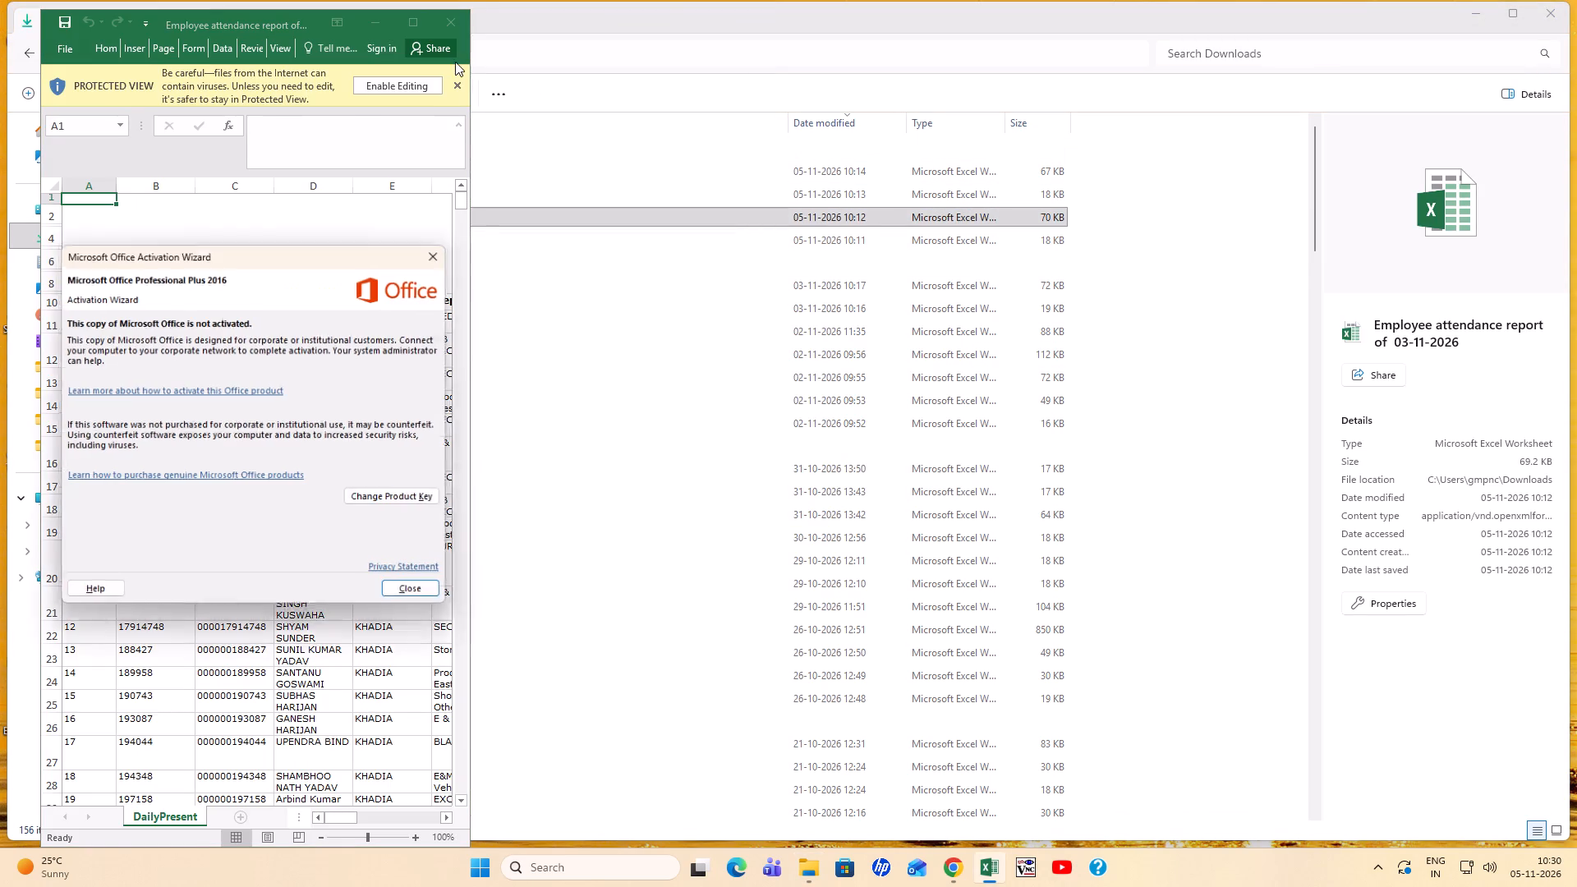
{"action": "left_click", "coordinate": [407, 587]}
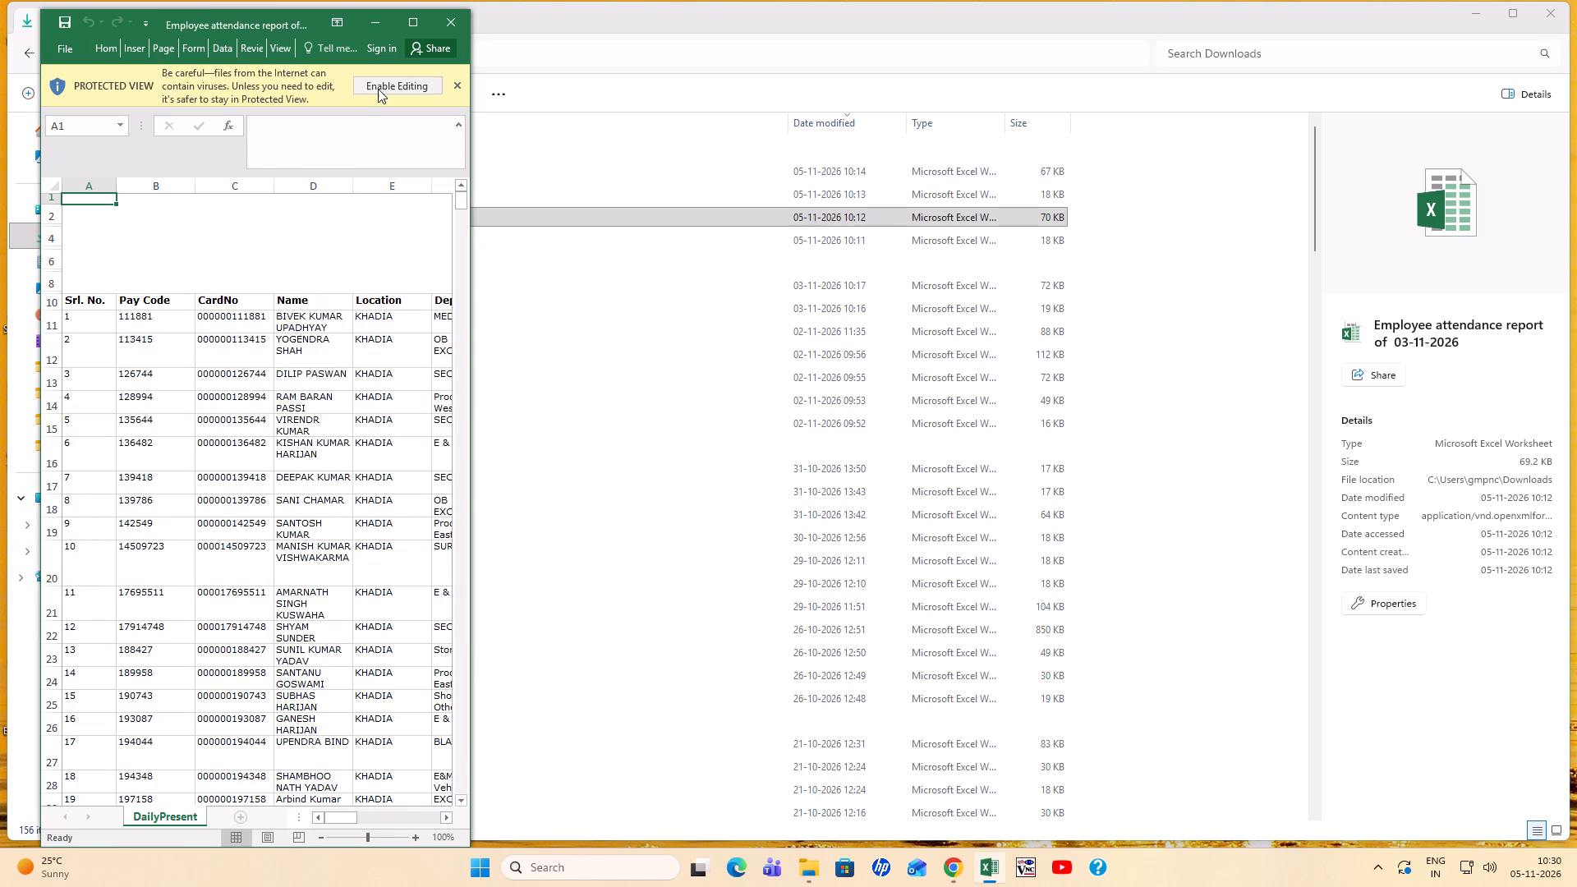
Enable editing for the attendance workbook and maximize its window.
{"action": "left_click", "coordinate": [378, 89]}
{"action": "left_click", "coordinate": [411, 29]}
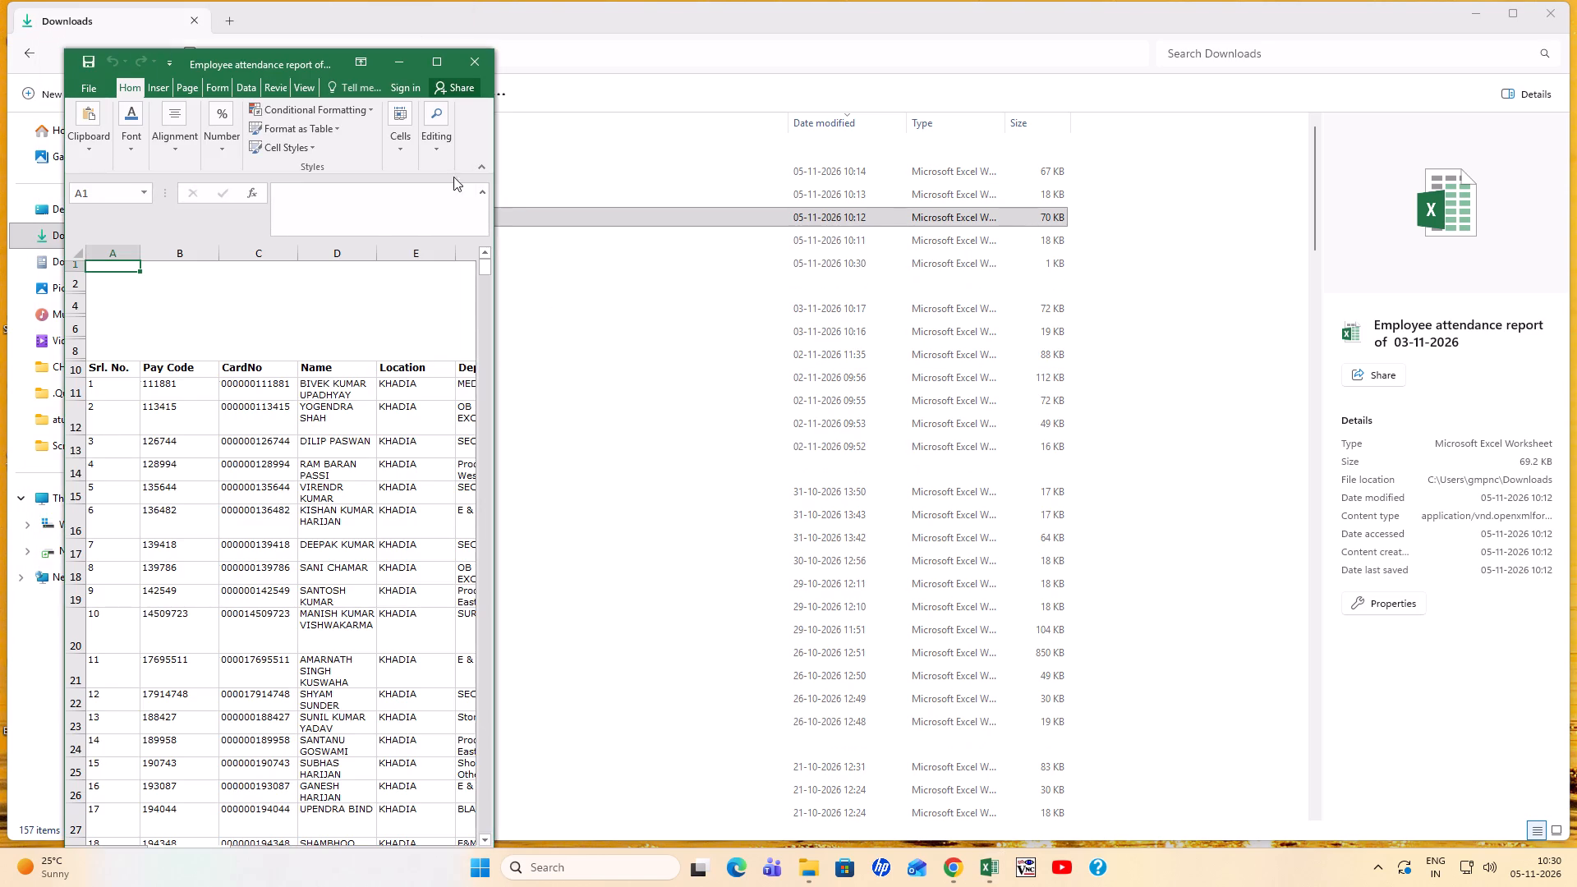
{"action": "left_click", "coordinate": [444, 66]}
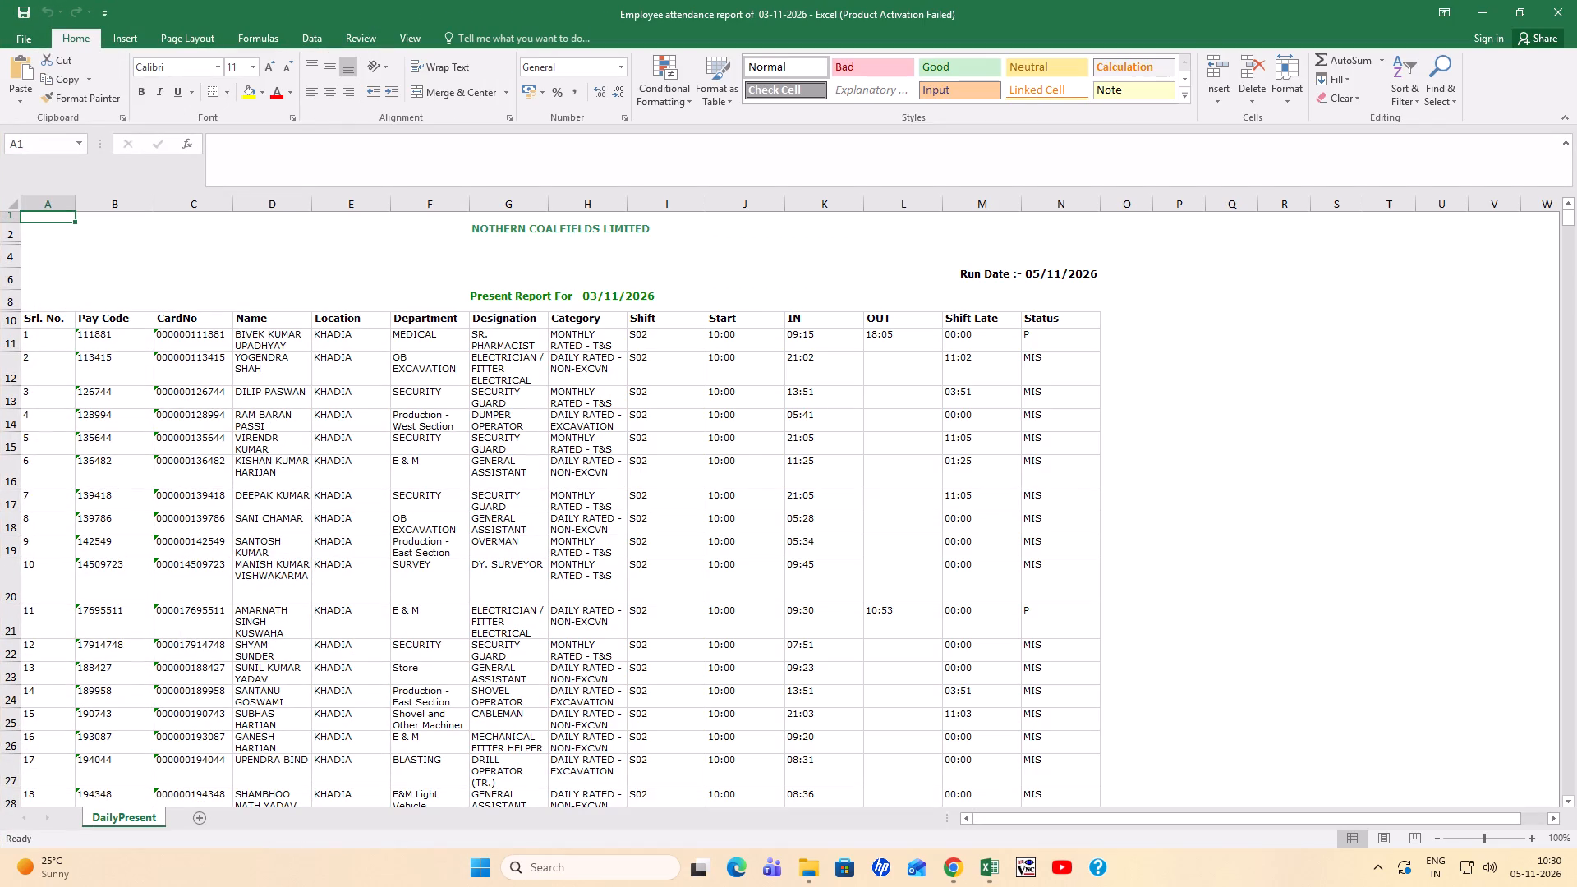
Add filters to the header row of the DailyPresent table, starting from the Category heading in H10.
{"action": "left_click", "coordinate": [590, 318]}
{"action": "left_click", "coordinate": [1409, 97]}
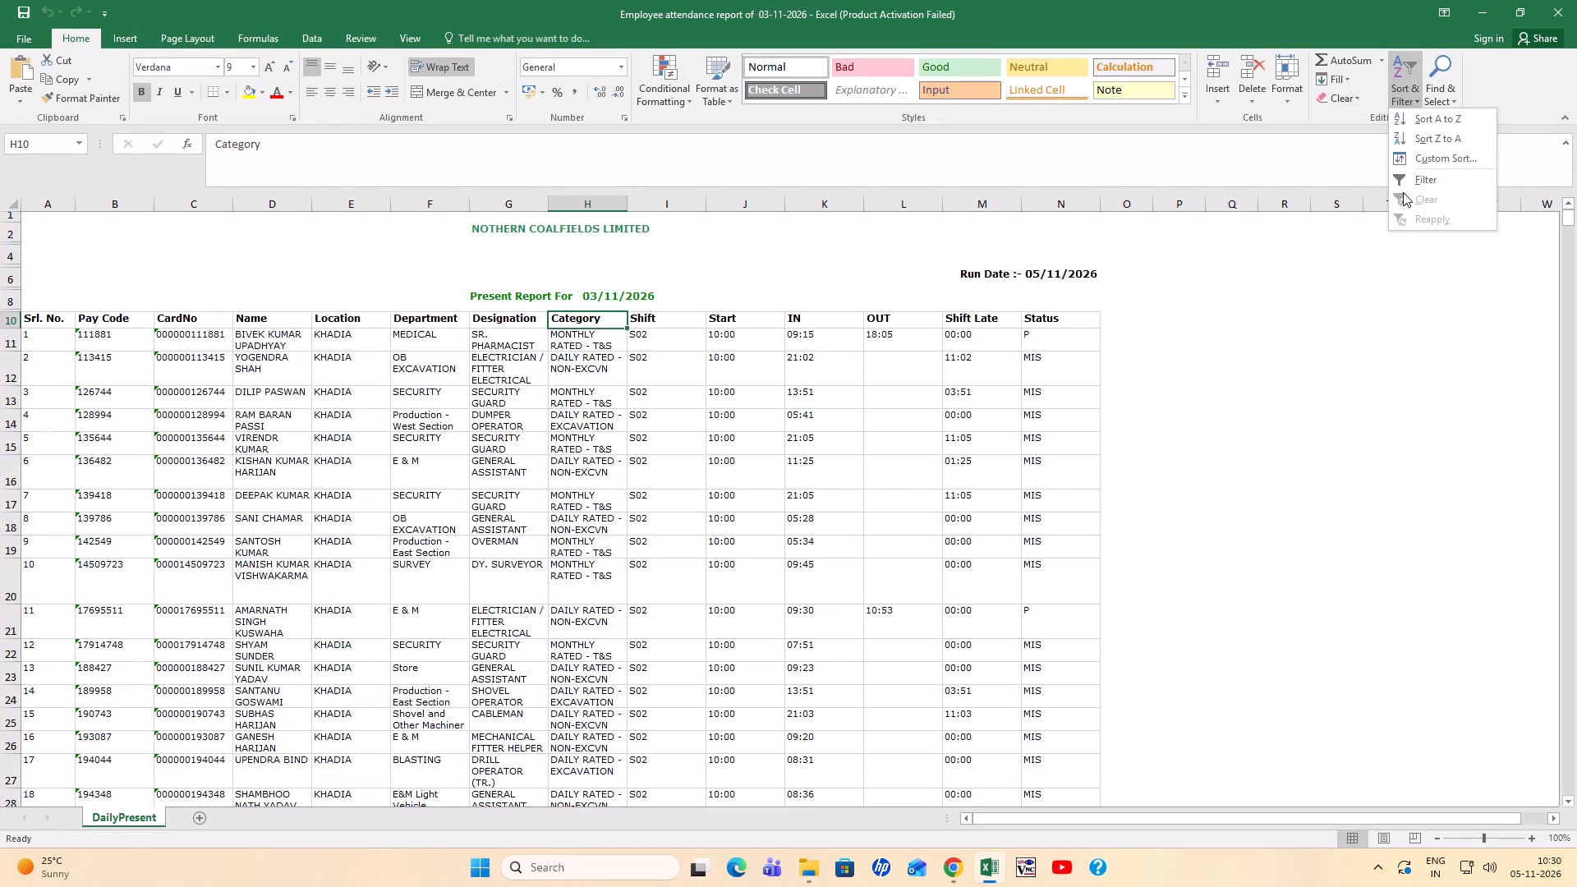
{"action": "left_click", "coordinate": [1414, 177]}
Filter the Category column so that only rows with the value "Category" are shown.
{"action": "left_click", "coordinate": [624, 325]}
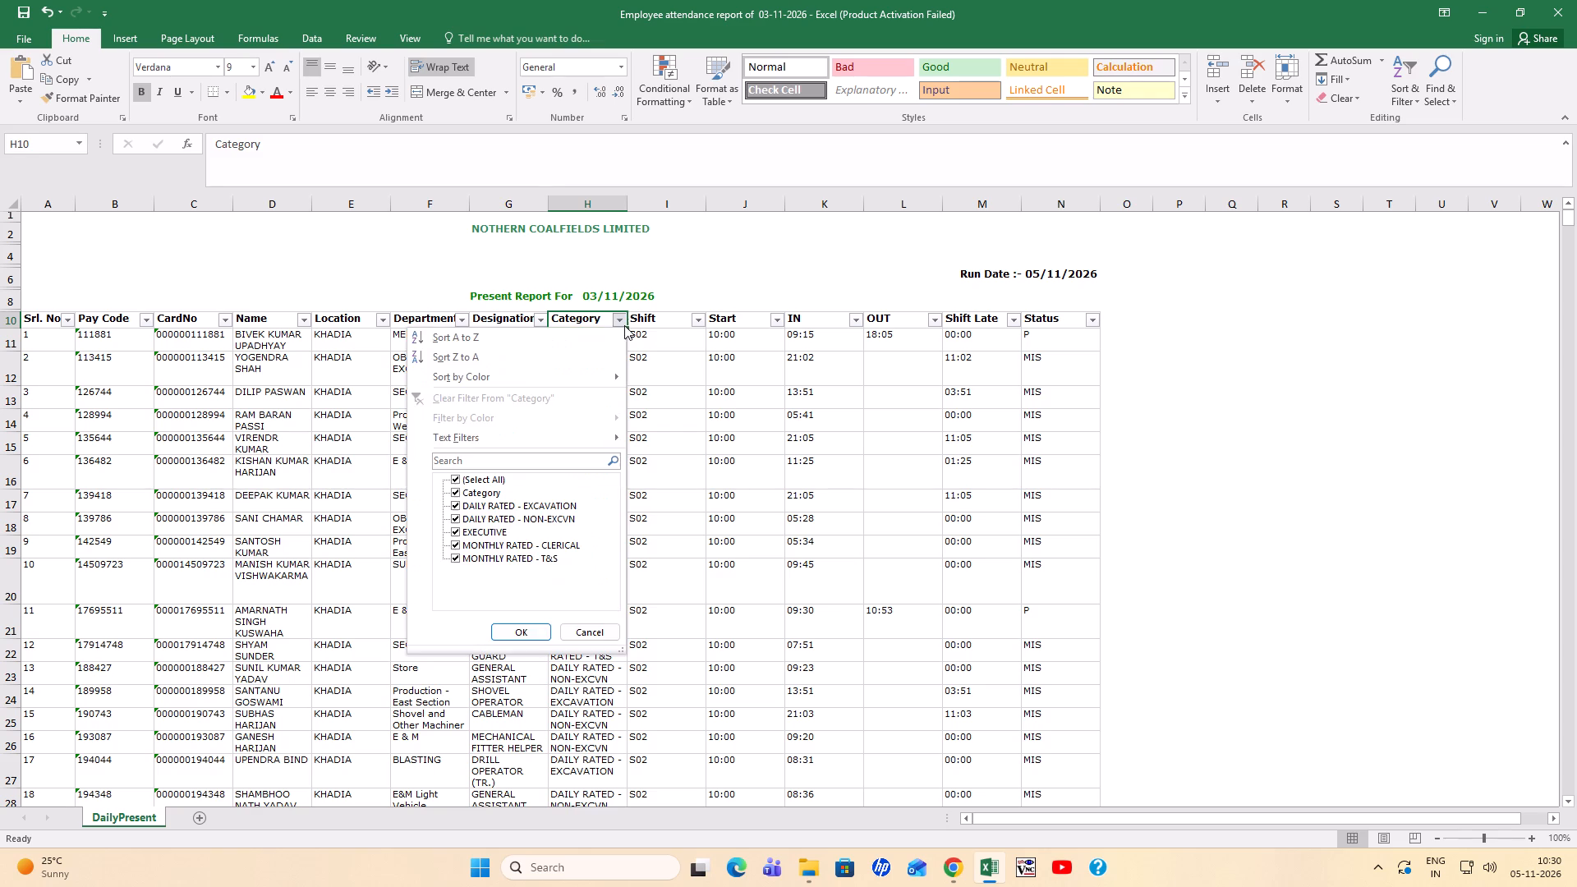
{"action": "left_click", "coordinate": [488, 495]}
{"action": "left_click", "coordinate": [487, 482]}
{"action": "left_click", "coordinate": [491, 481]}
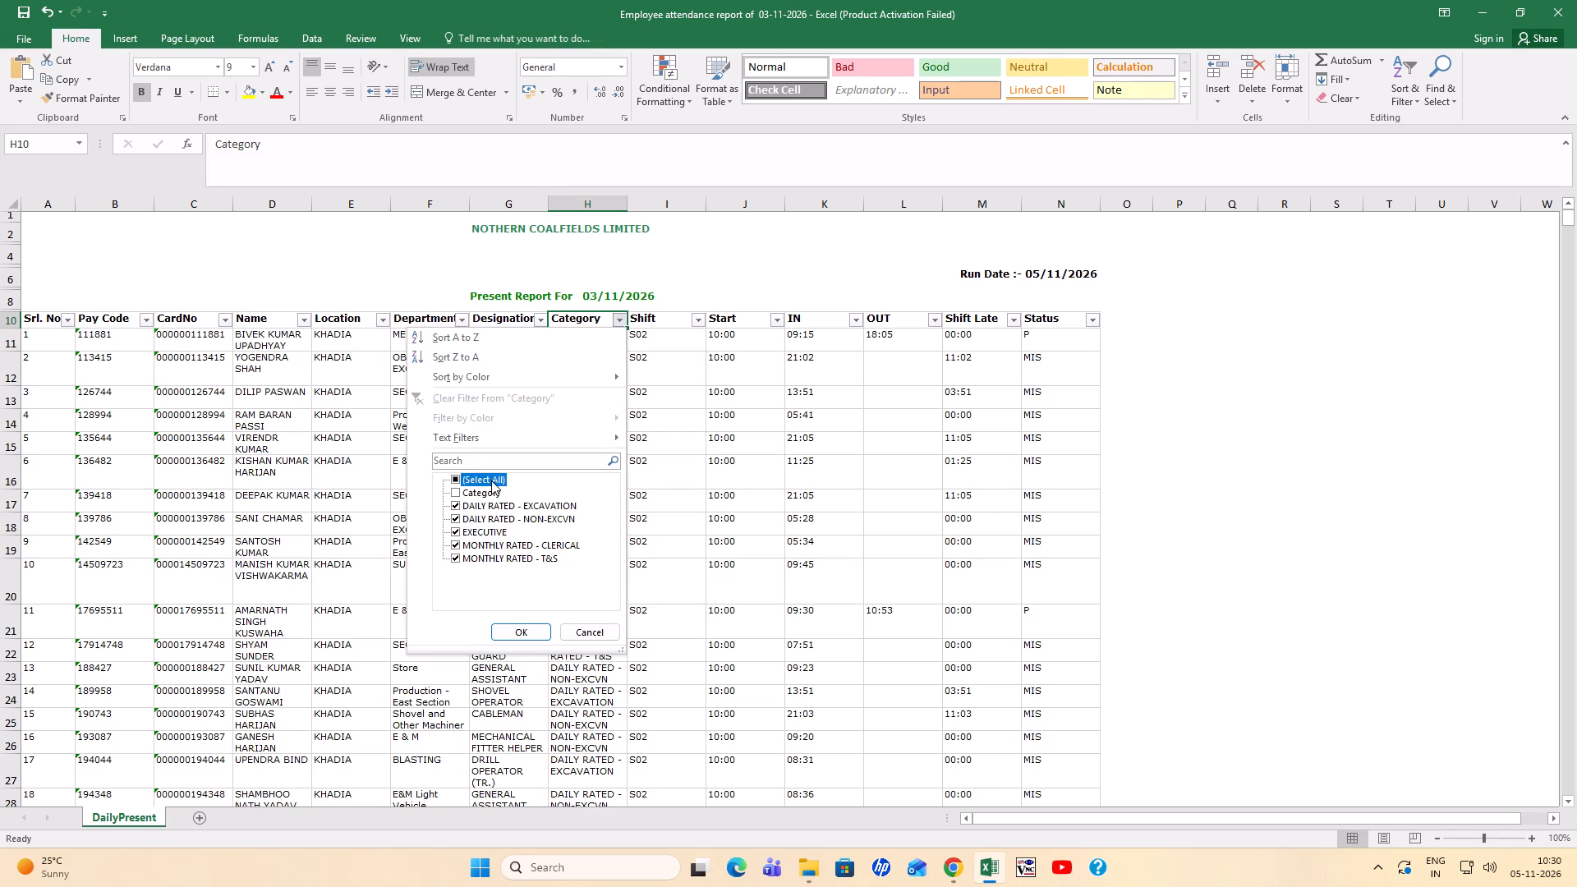
{"action": "left_click", "coordinate": [484, 485]}
{"action": "left_click", "coordinate": [479, 496]}
{"action": "left_click", "coordinate": [517, 636]}
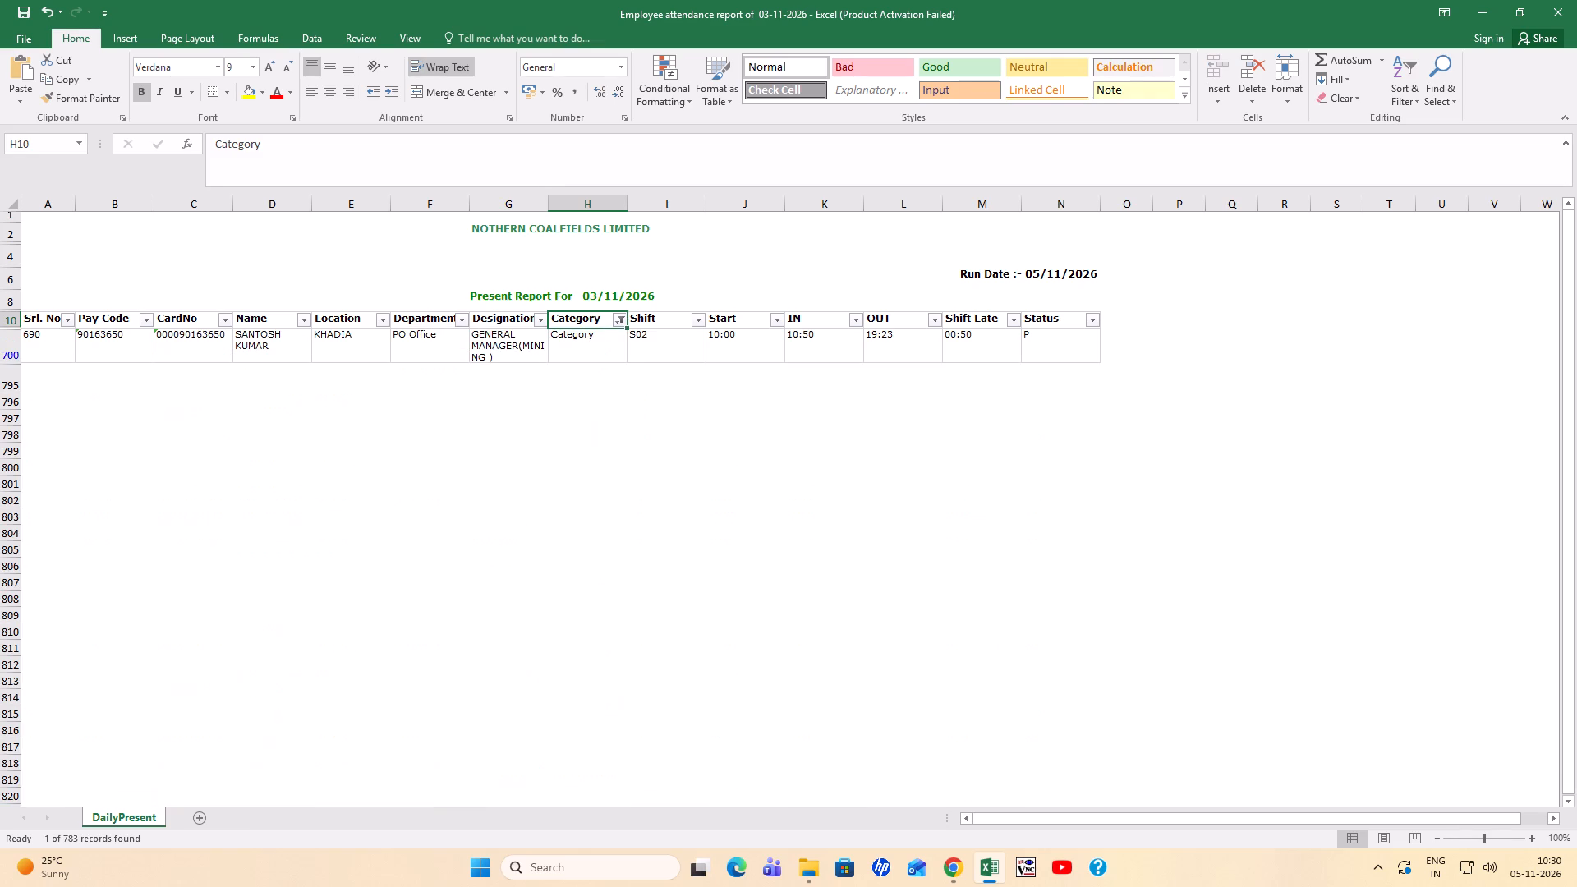
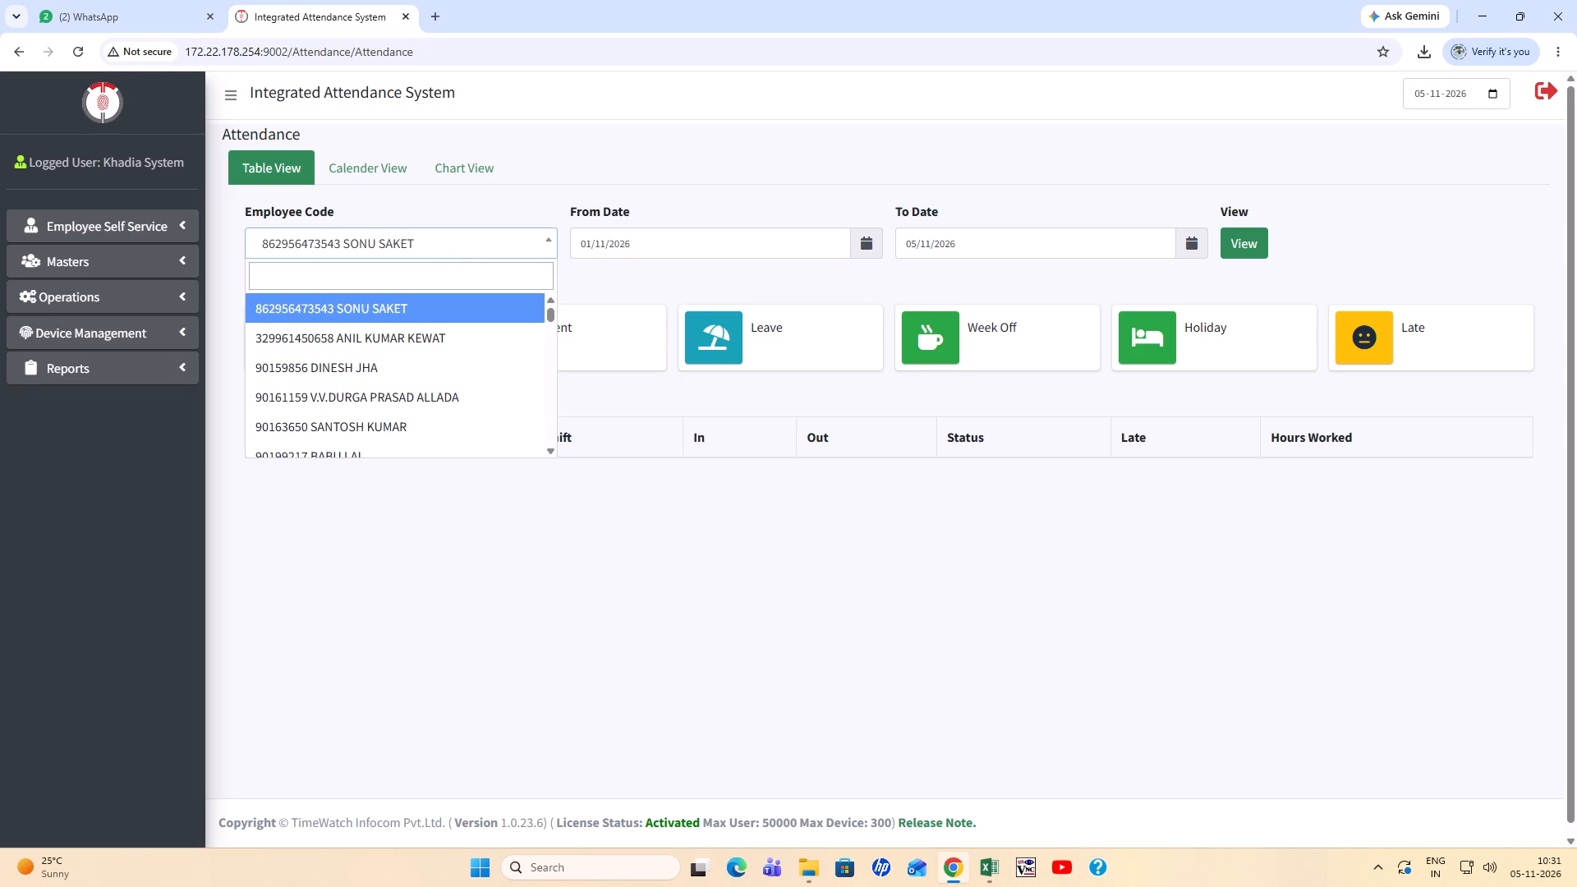
Search the employee codes for "santosh", choose the first match, and display that employee's attendance records for the preset date range.
{"action": "left_click", "coordinate": [384, 278]}
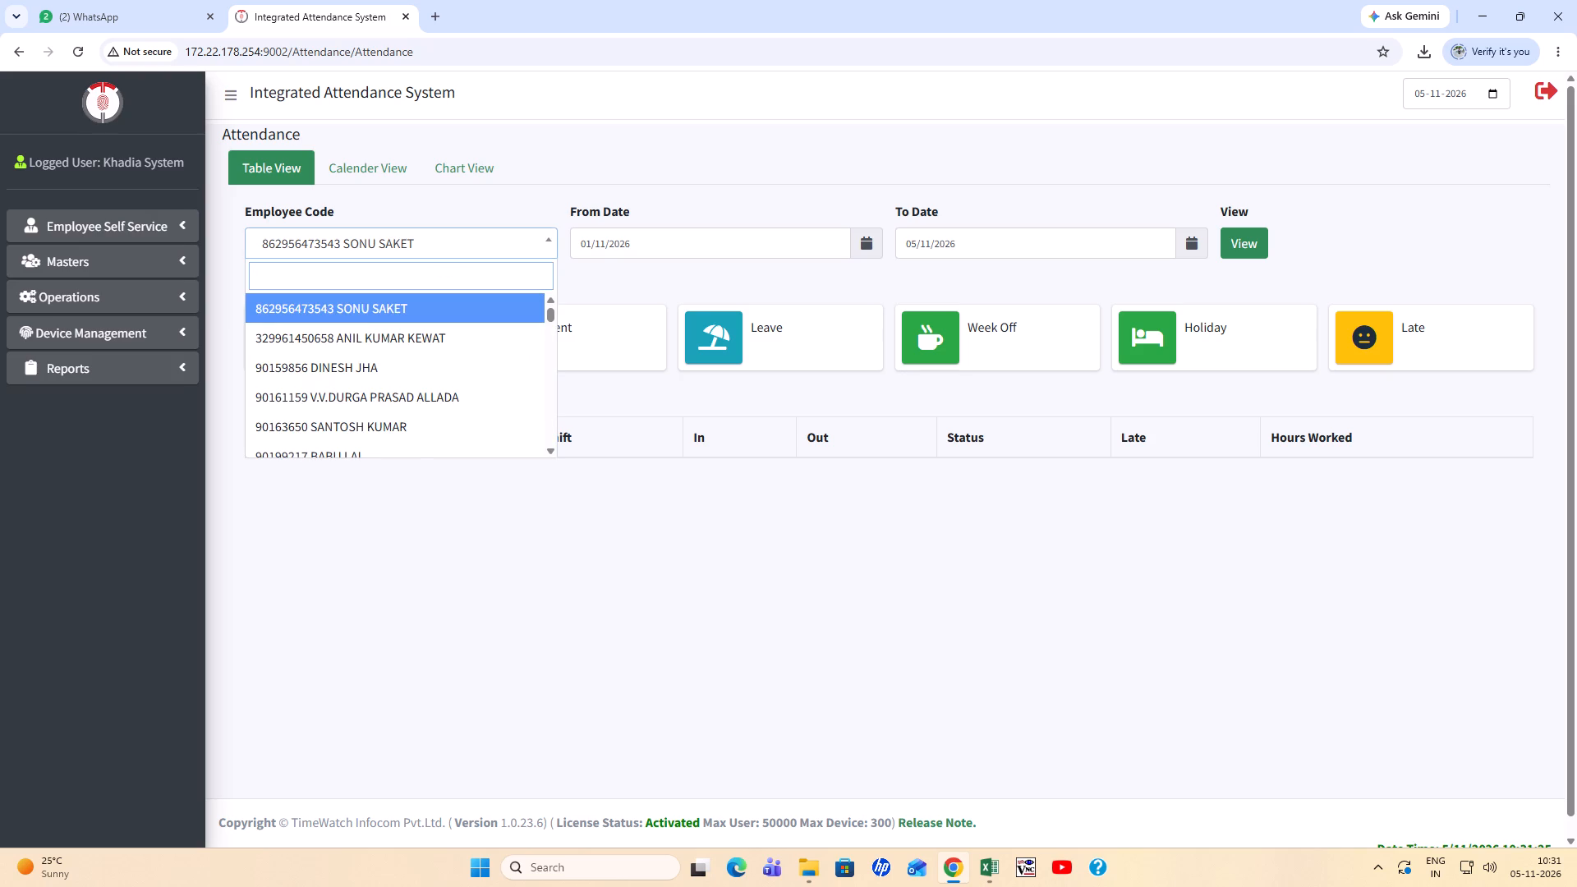
{"action": "type", "text": "san"}
{"action": "type", "text": "to"}
{"action": "key", "text": "s"}
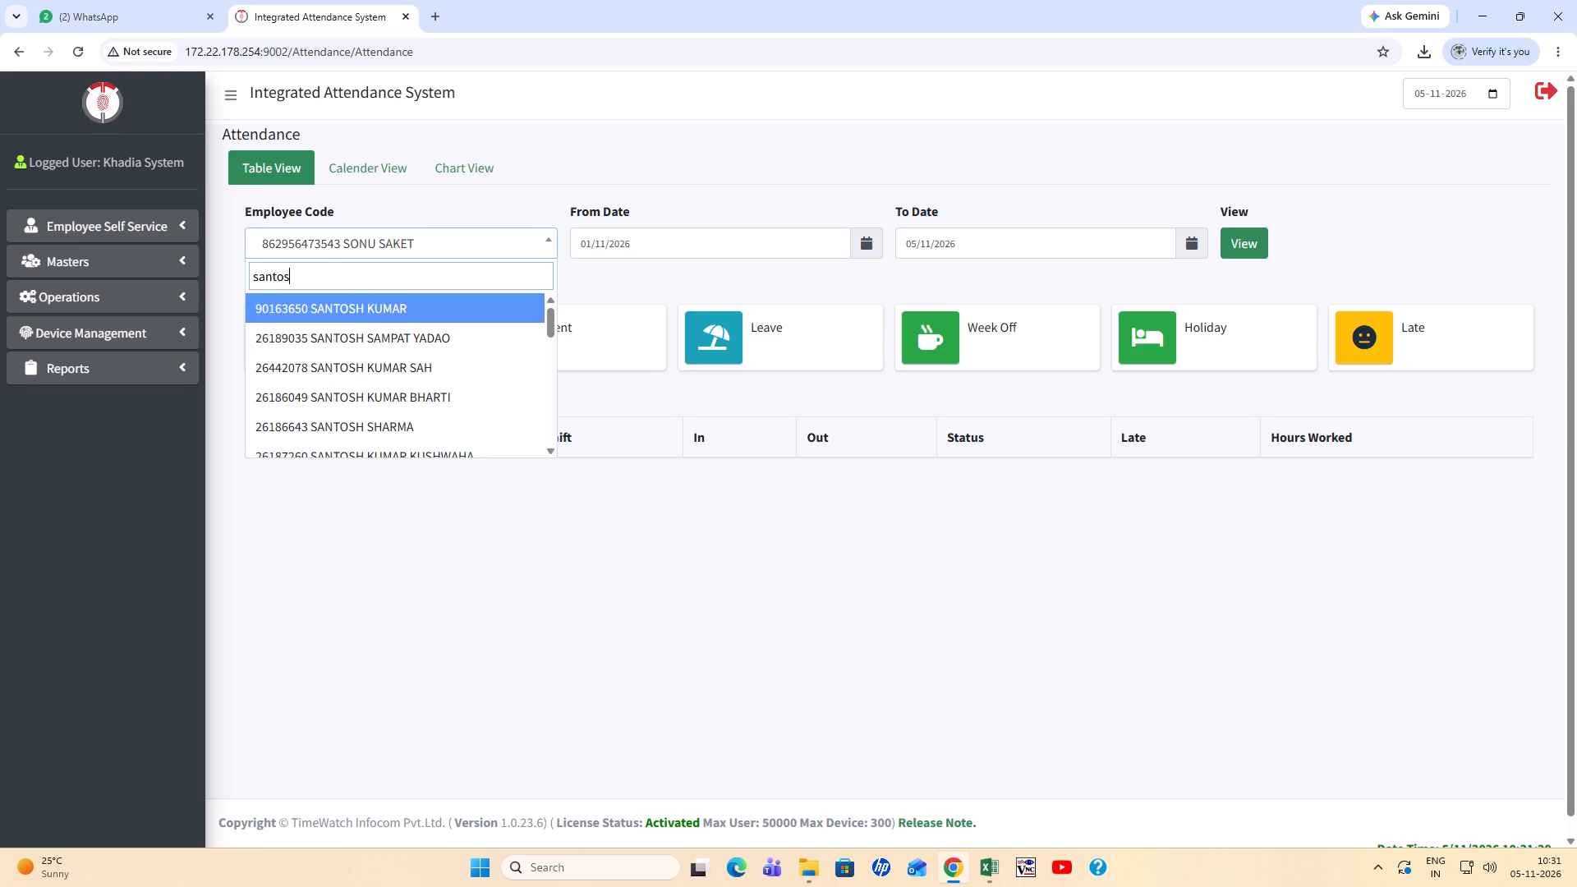
{"action": "key", "text": "h"}
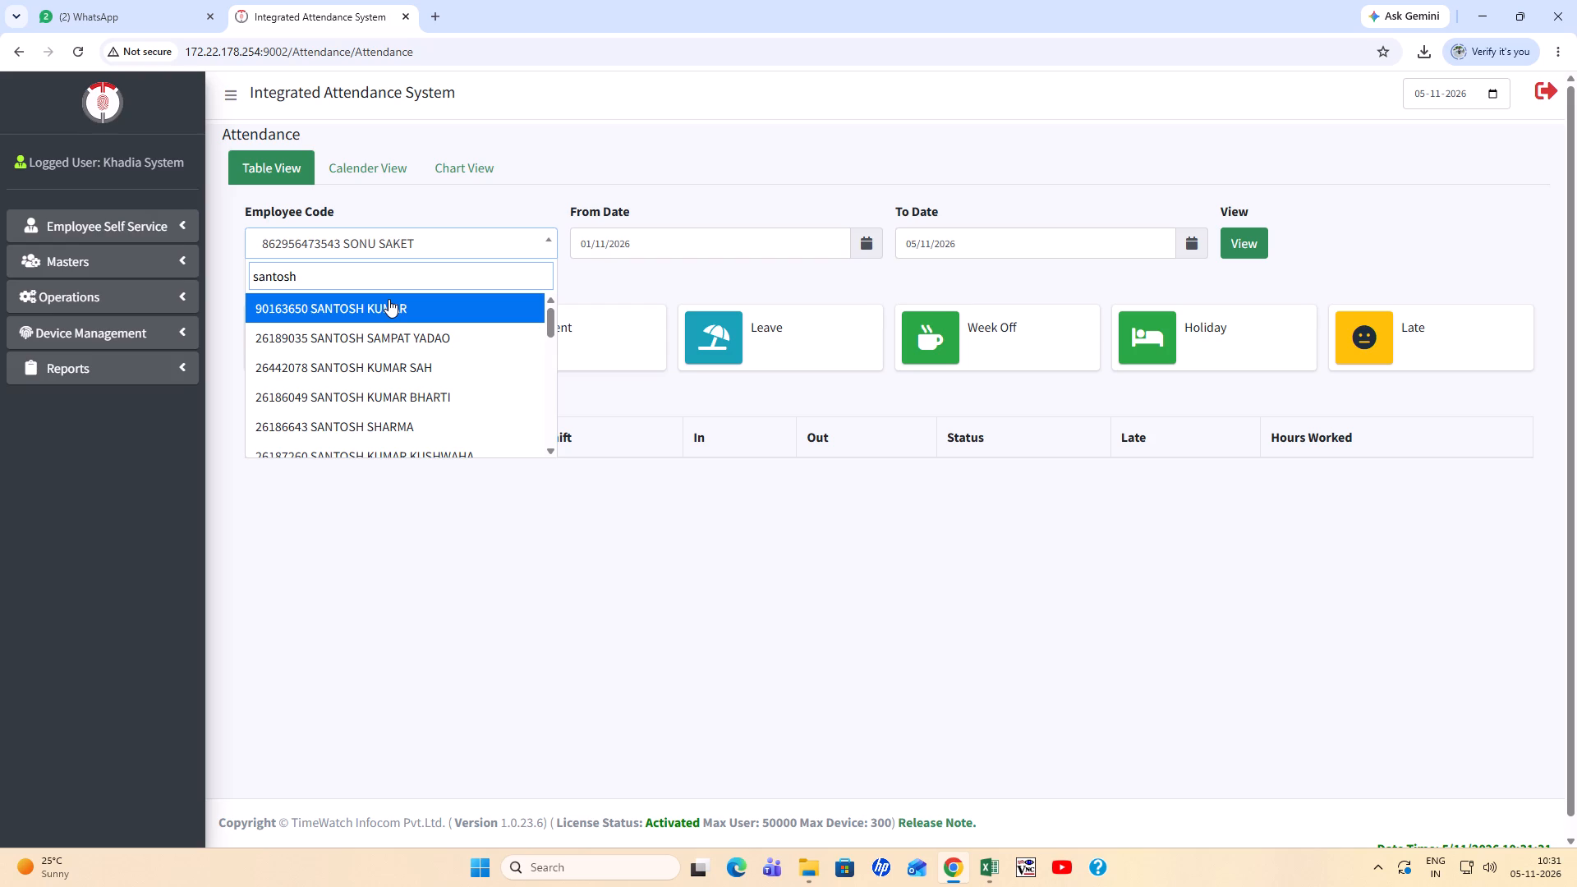
{"action": "left_click", "coordinate": [387, 301]}
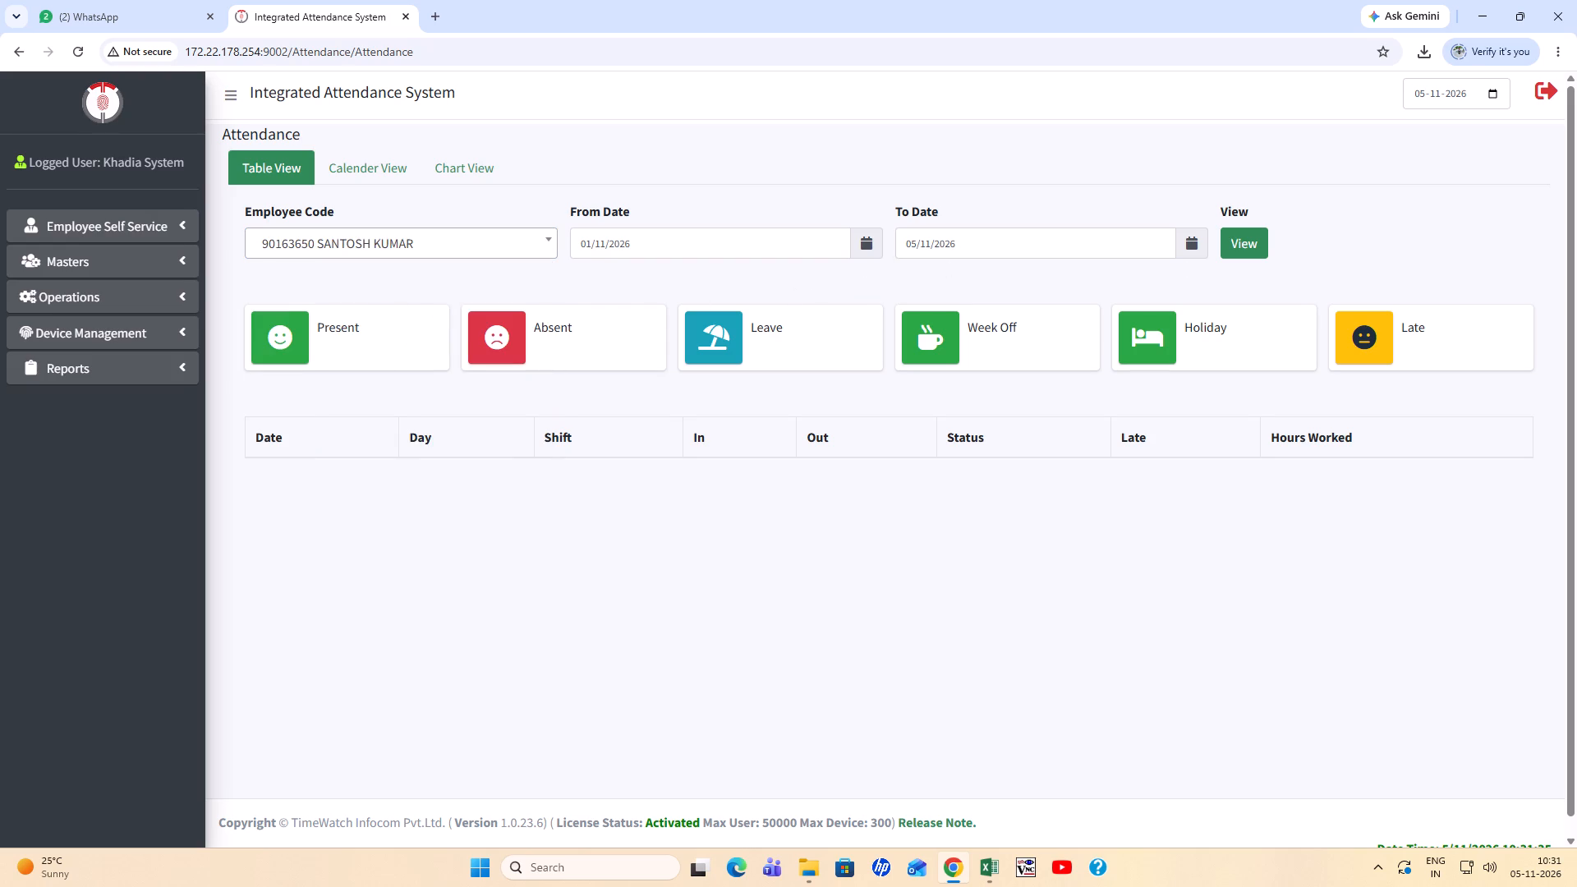
{"action": "left_click", "coordinate": [1254, 239]}
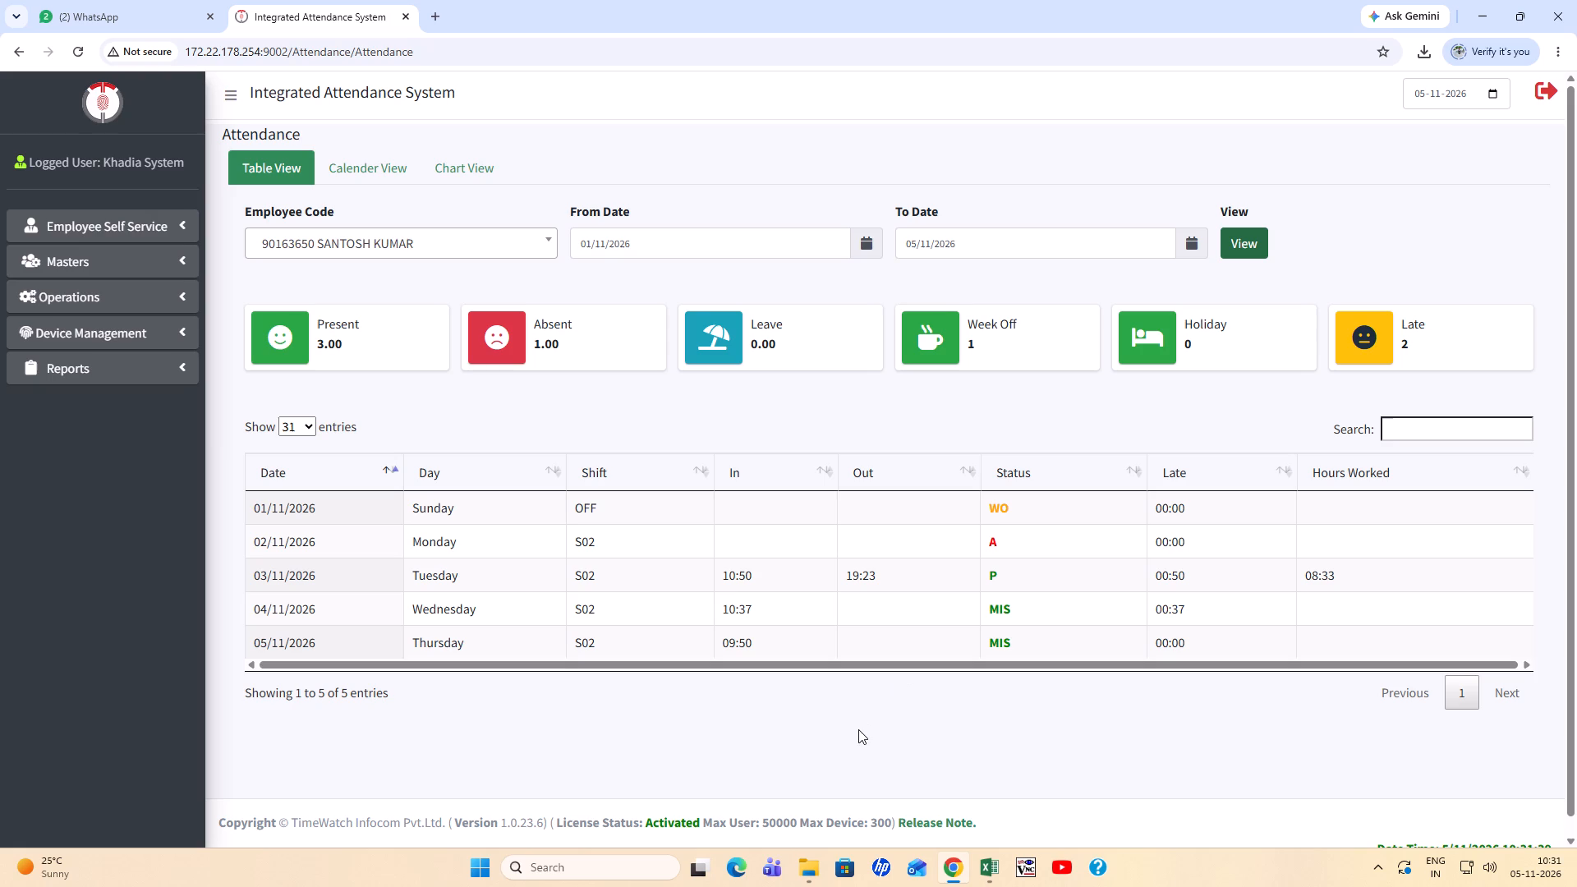
{"action": "scroll", "coordinate": [1204, 595], "scroll_direction": "up", "scroll_amount": 1}
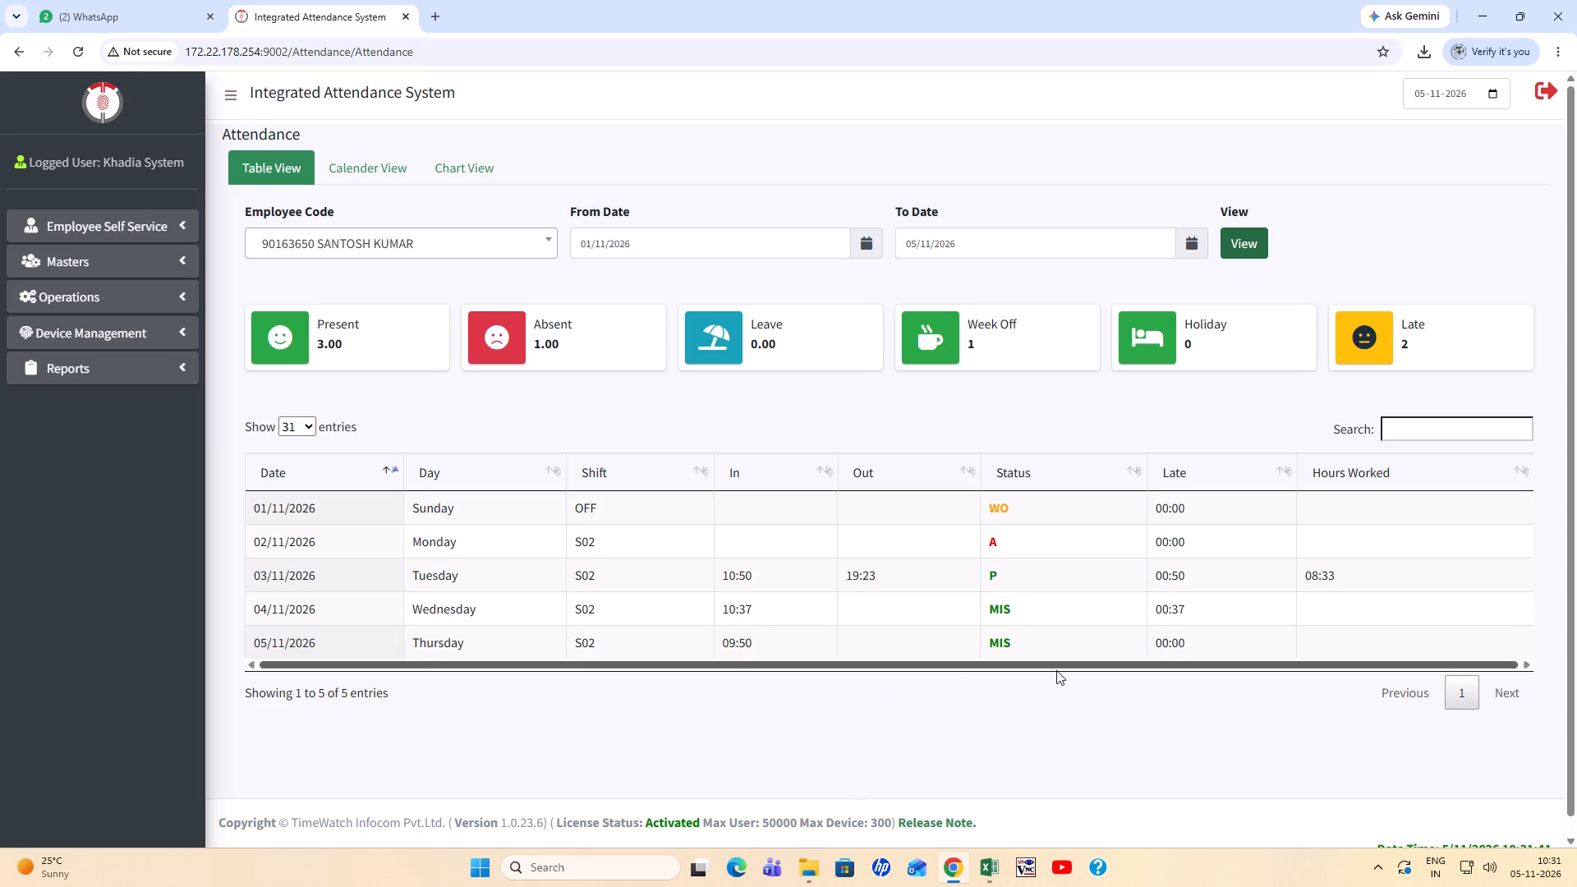
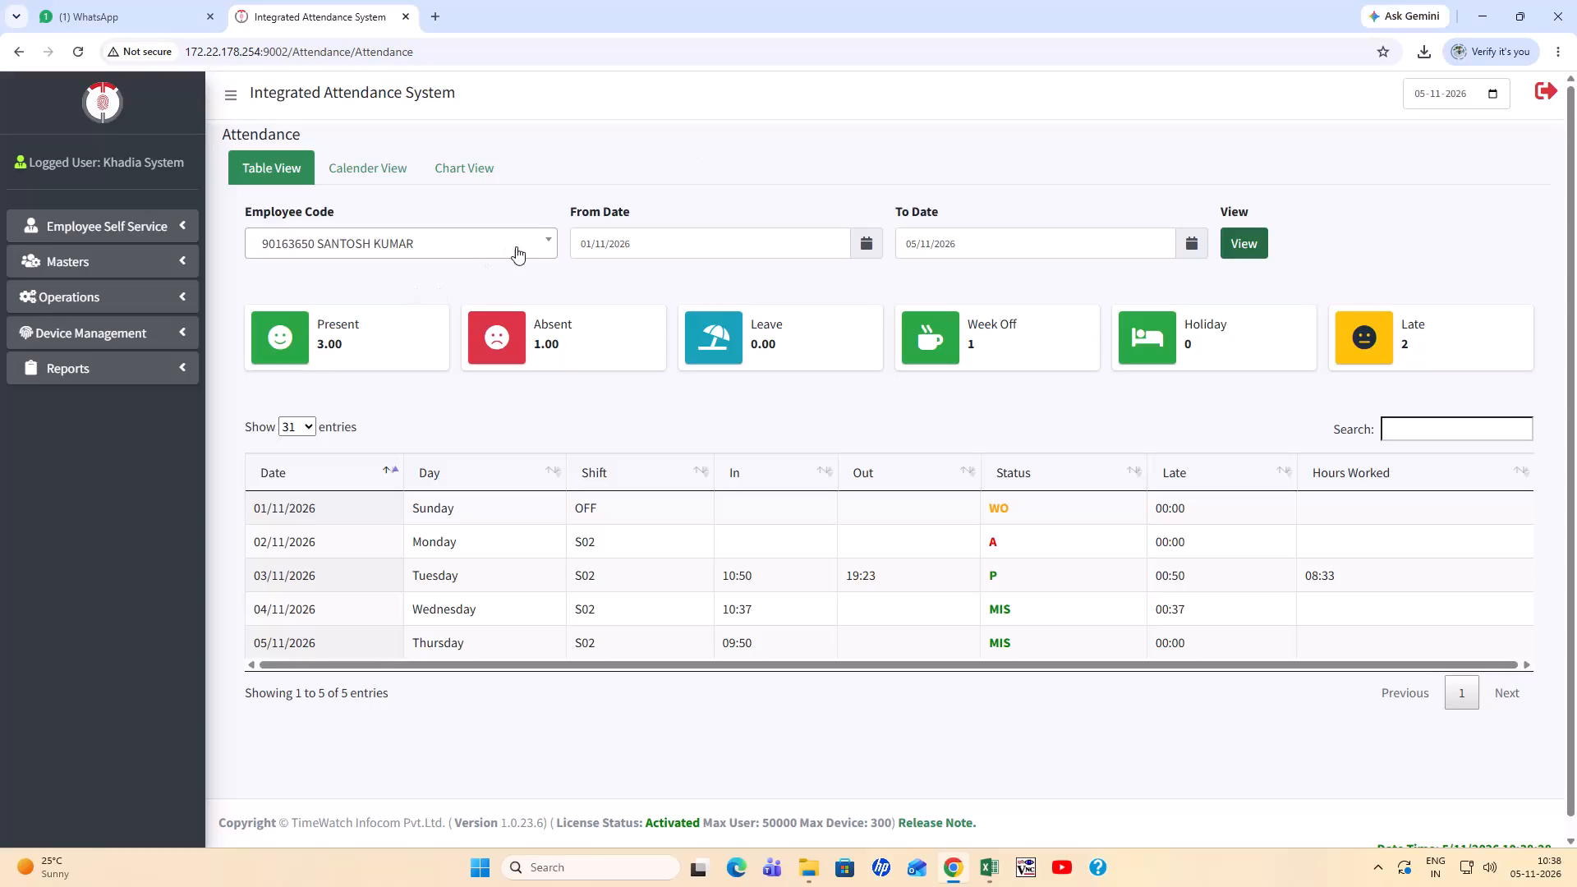
Search the employee codes for "gay", choose the third match, and display that employee's attendance records for the preset date range.
{"action": "left_click", "coordinate": [528, 244]}
{"action": "left_click", "coordinate": [451, 278]}
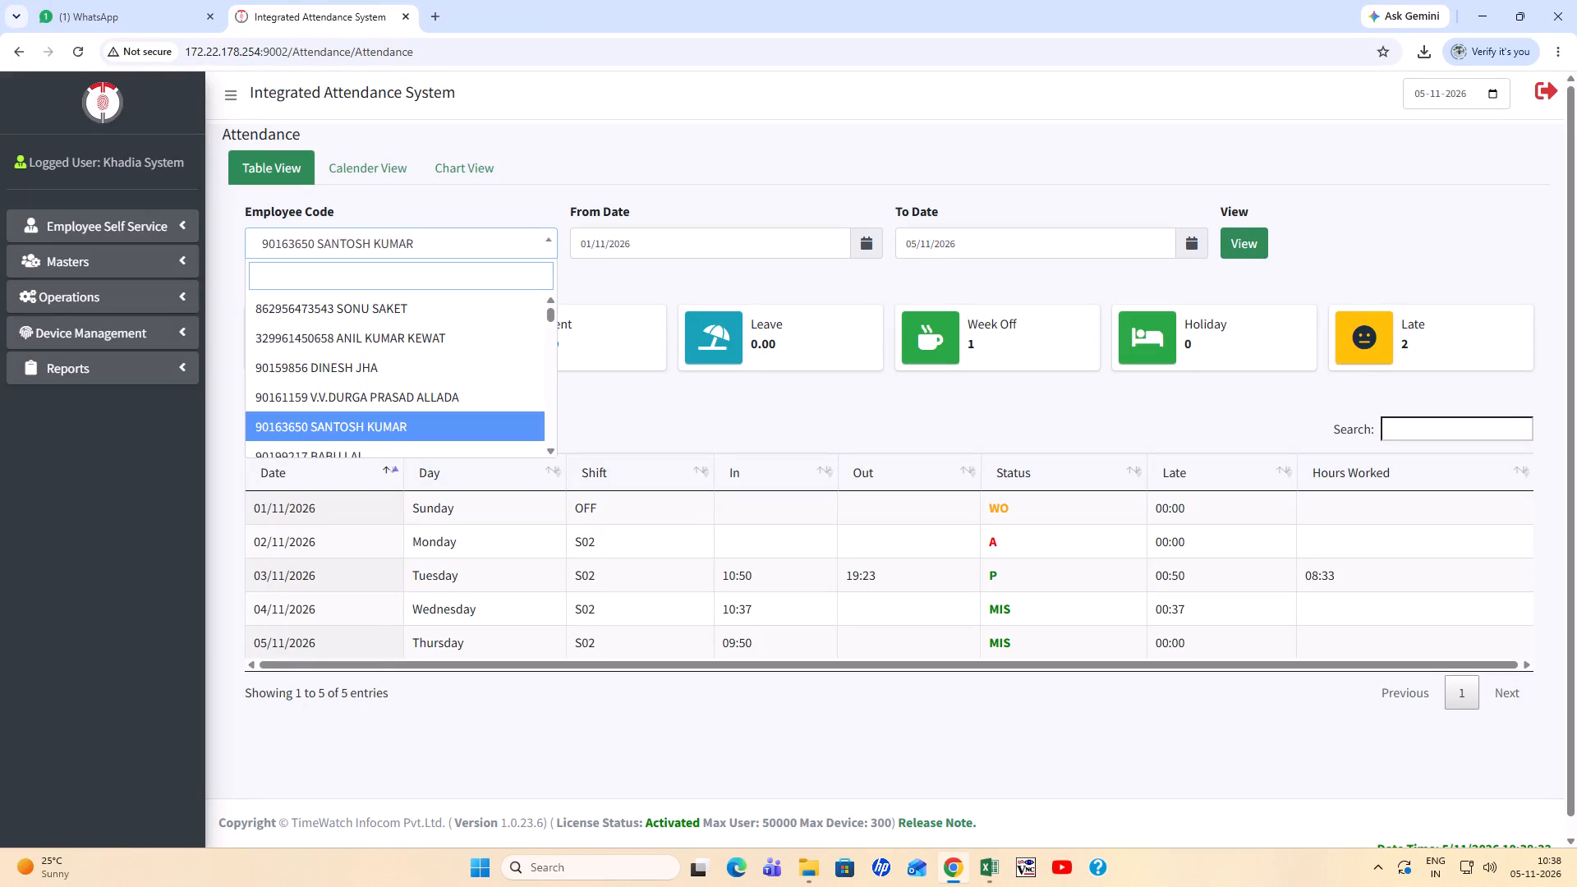
{"action": "key", "text": "g"}
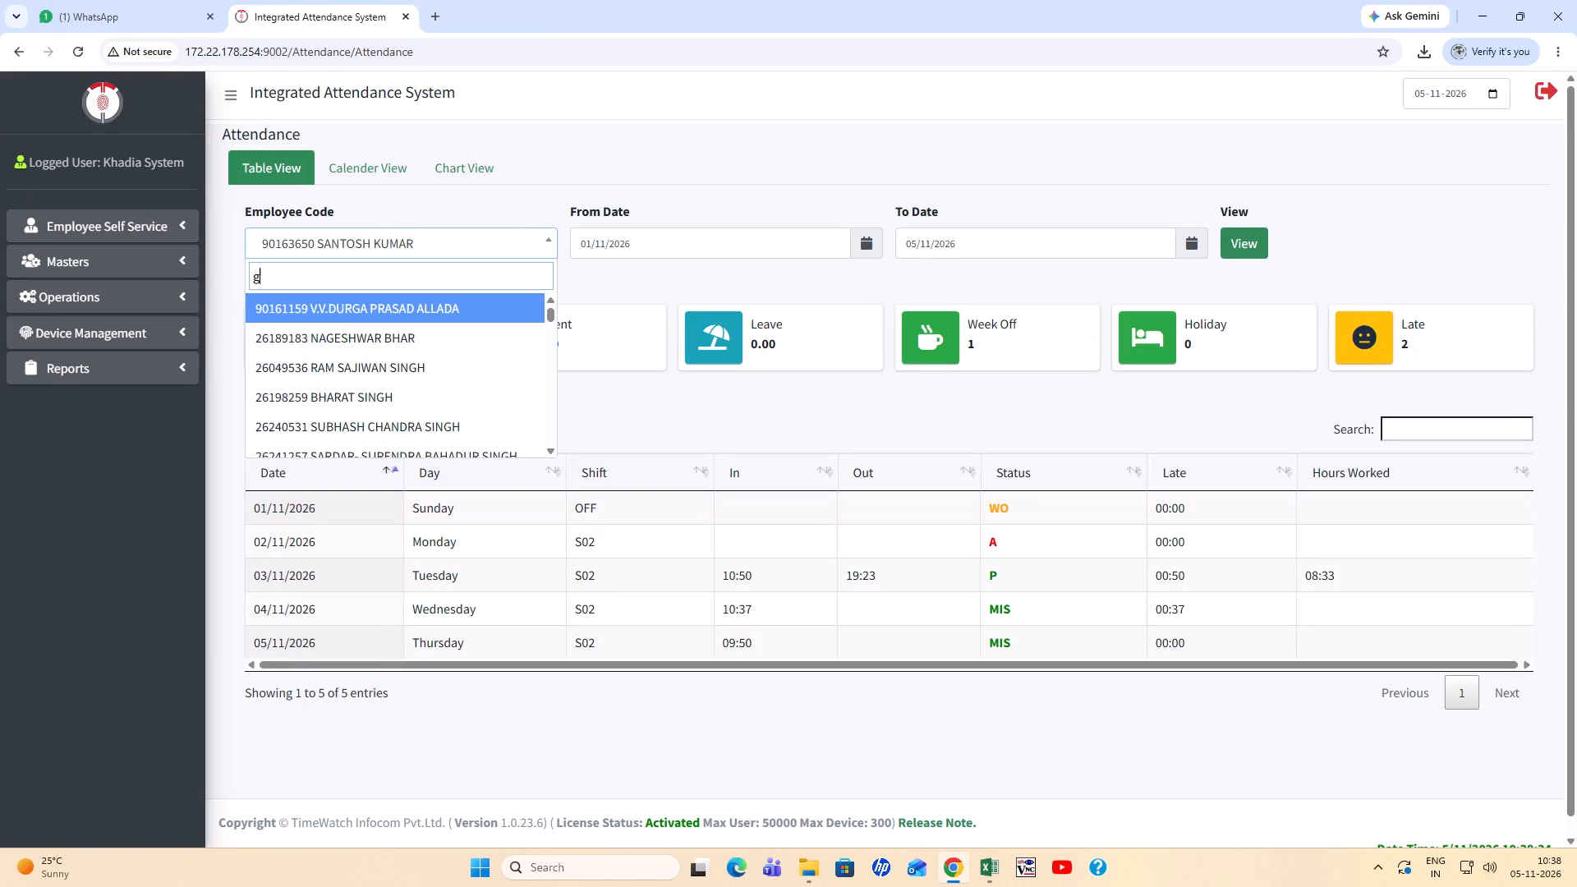
{"action": "type", "text": "ay"}
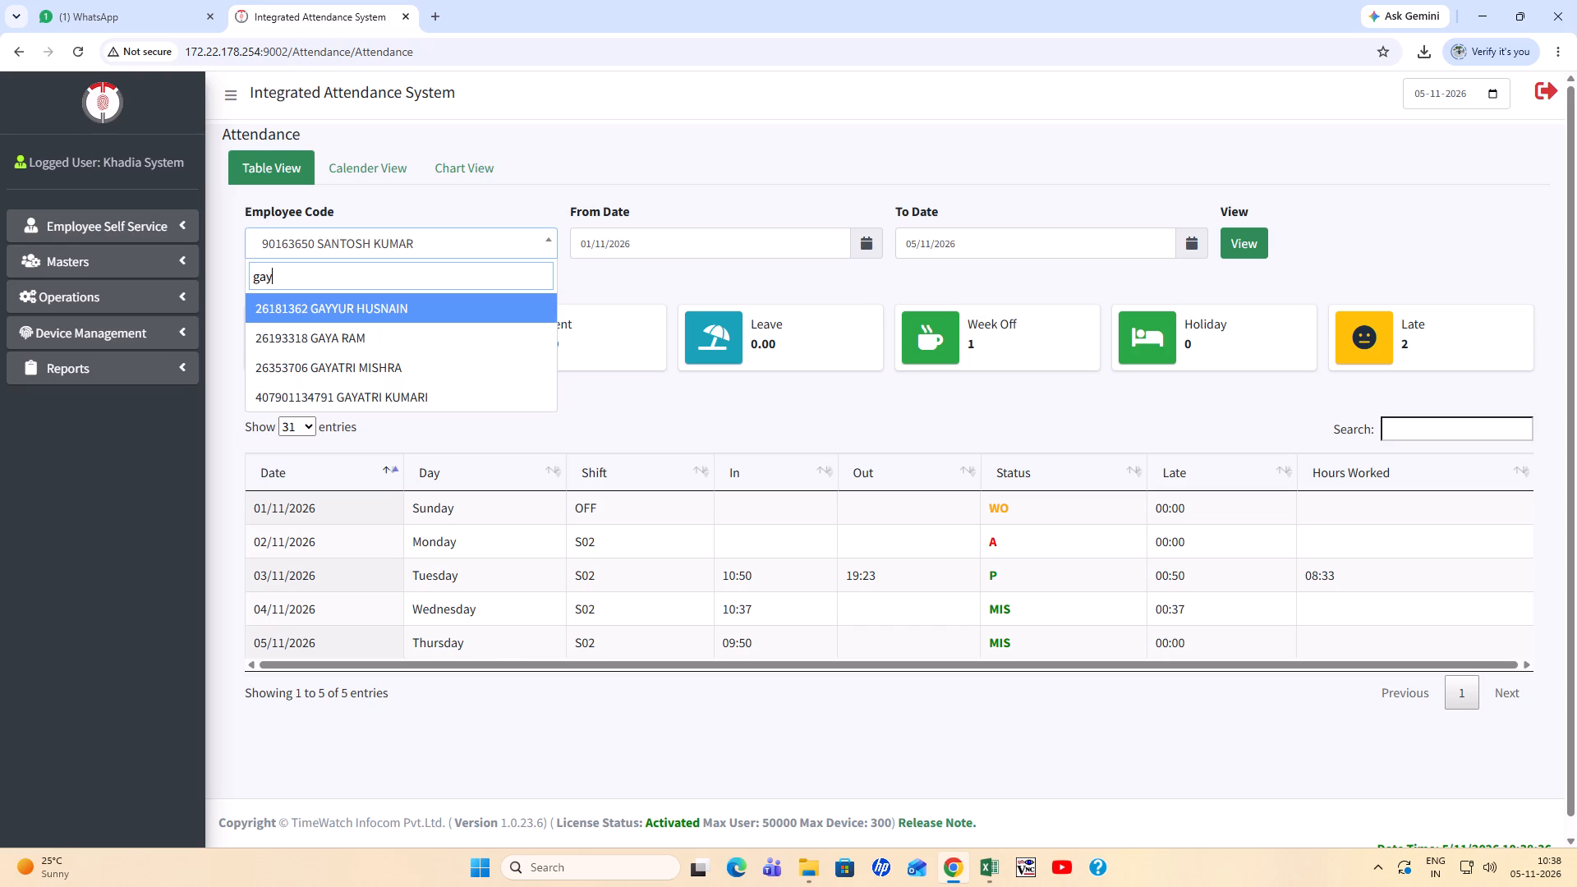
{"action": "left_click", "coordinate": [410, 371]}
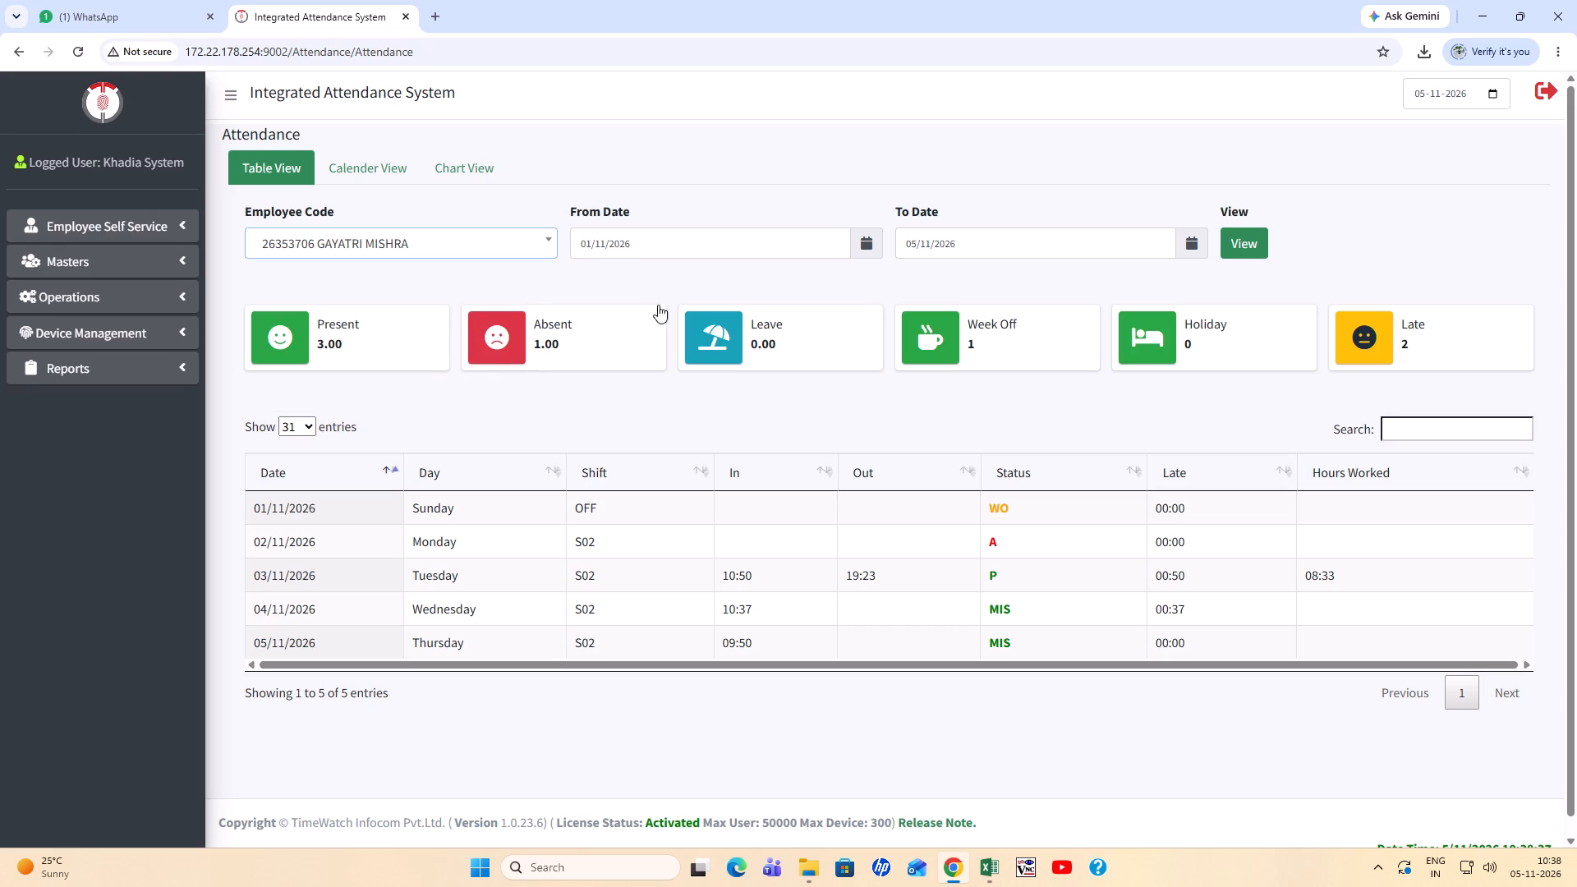
{"action": "left_click", "coordinate": [1244, 241]}
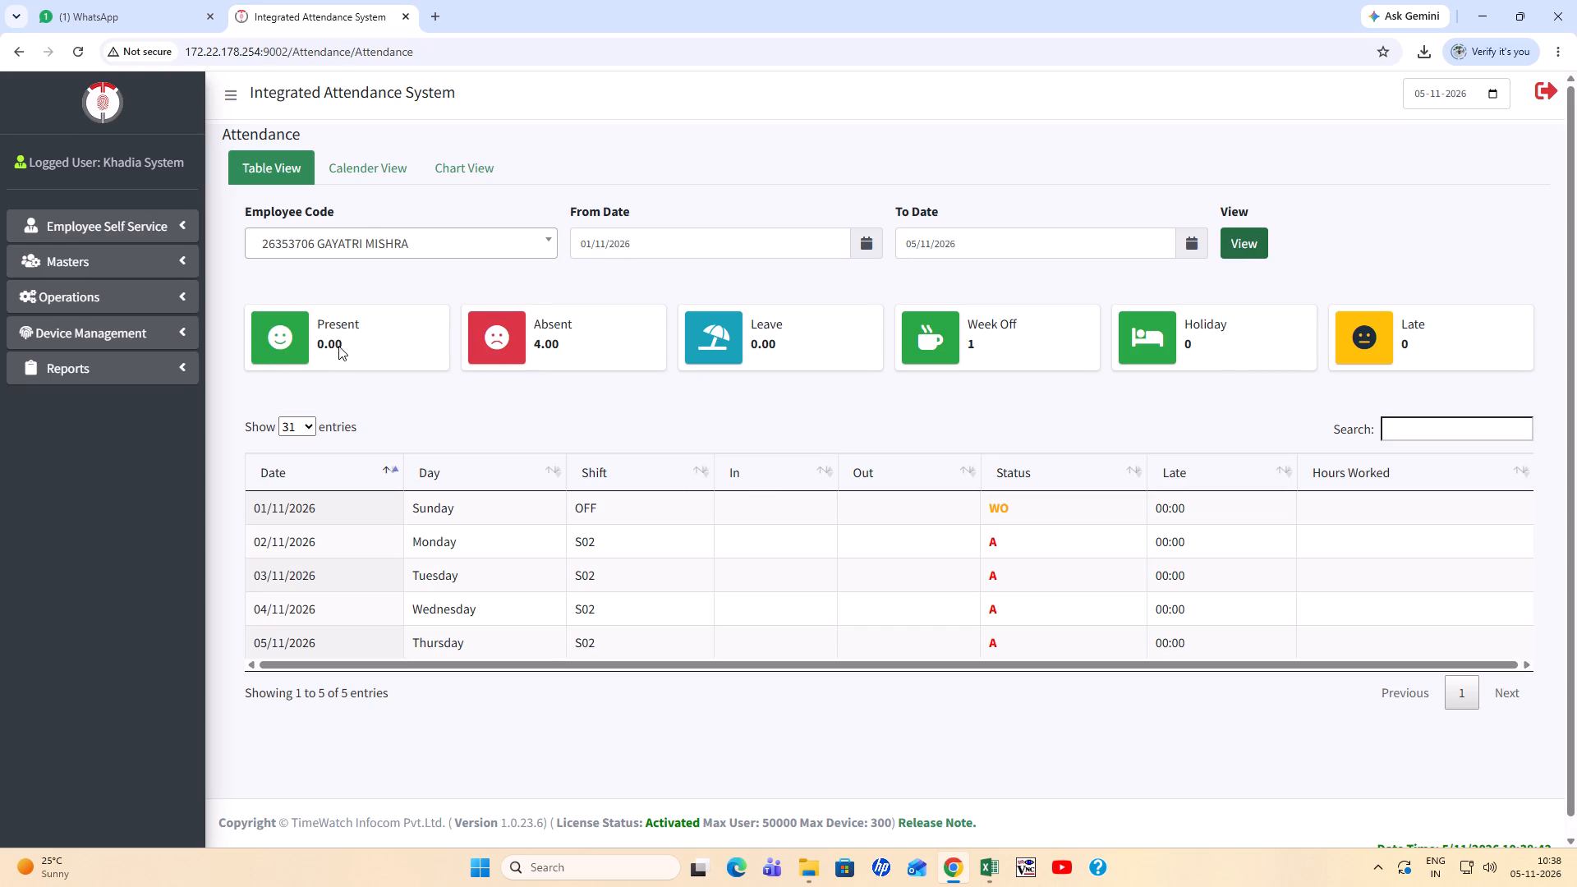
In the Employee Master, search for "gayatri" and open the MONTHLY RATED - CLERICAL employee's record for editing.
{"action": "left_click", "coordinate": [111, 266]}
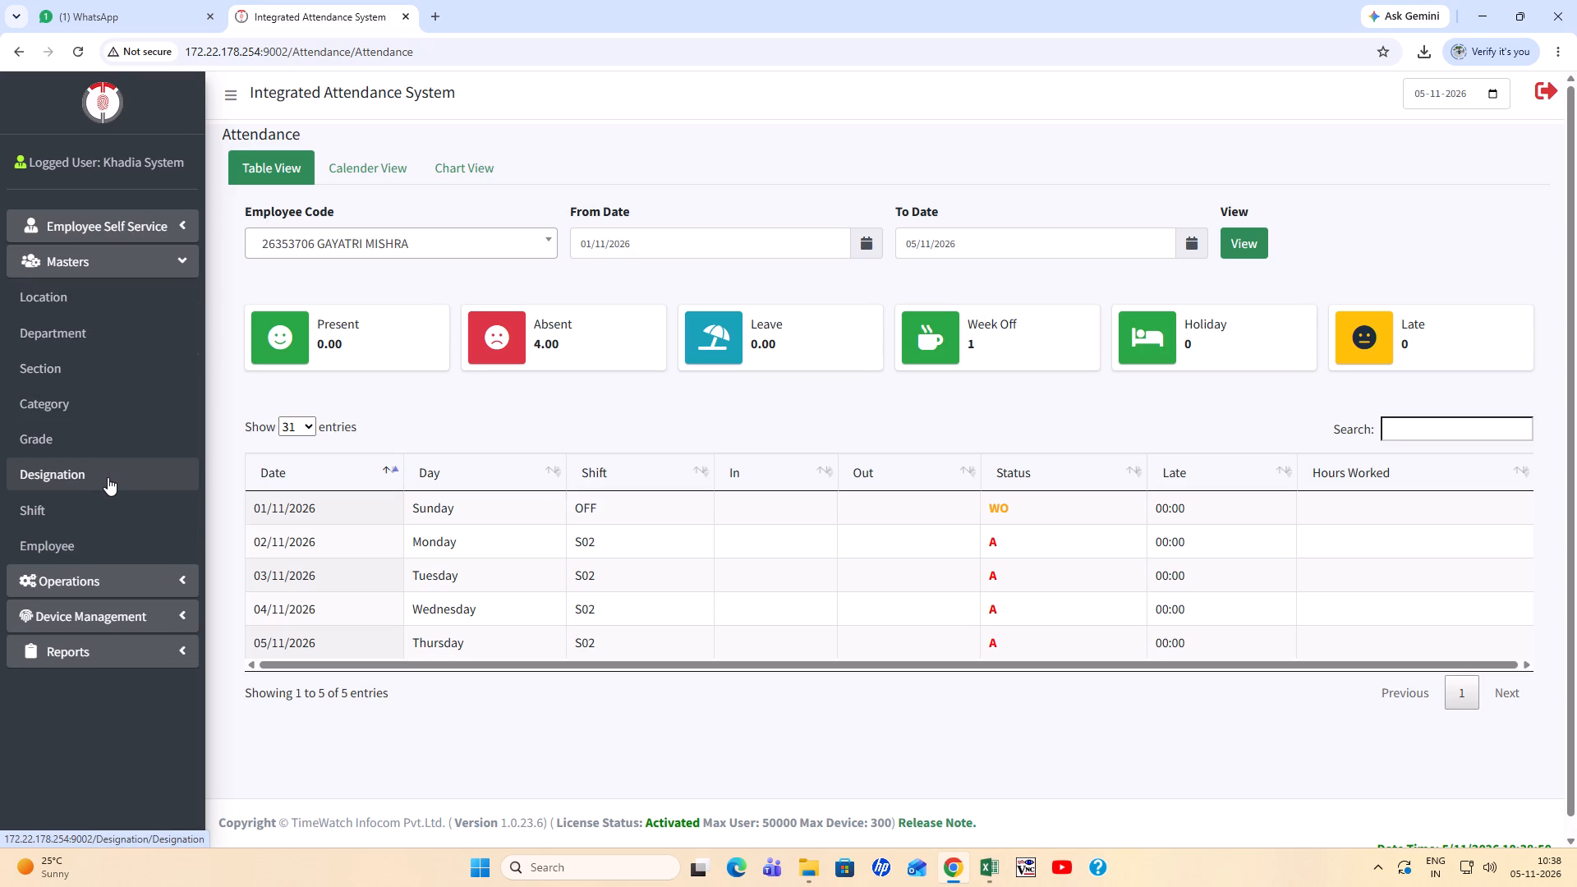
{"action": "left_click", "coordinate": [68, 539]}
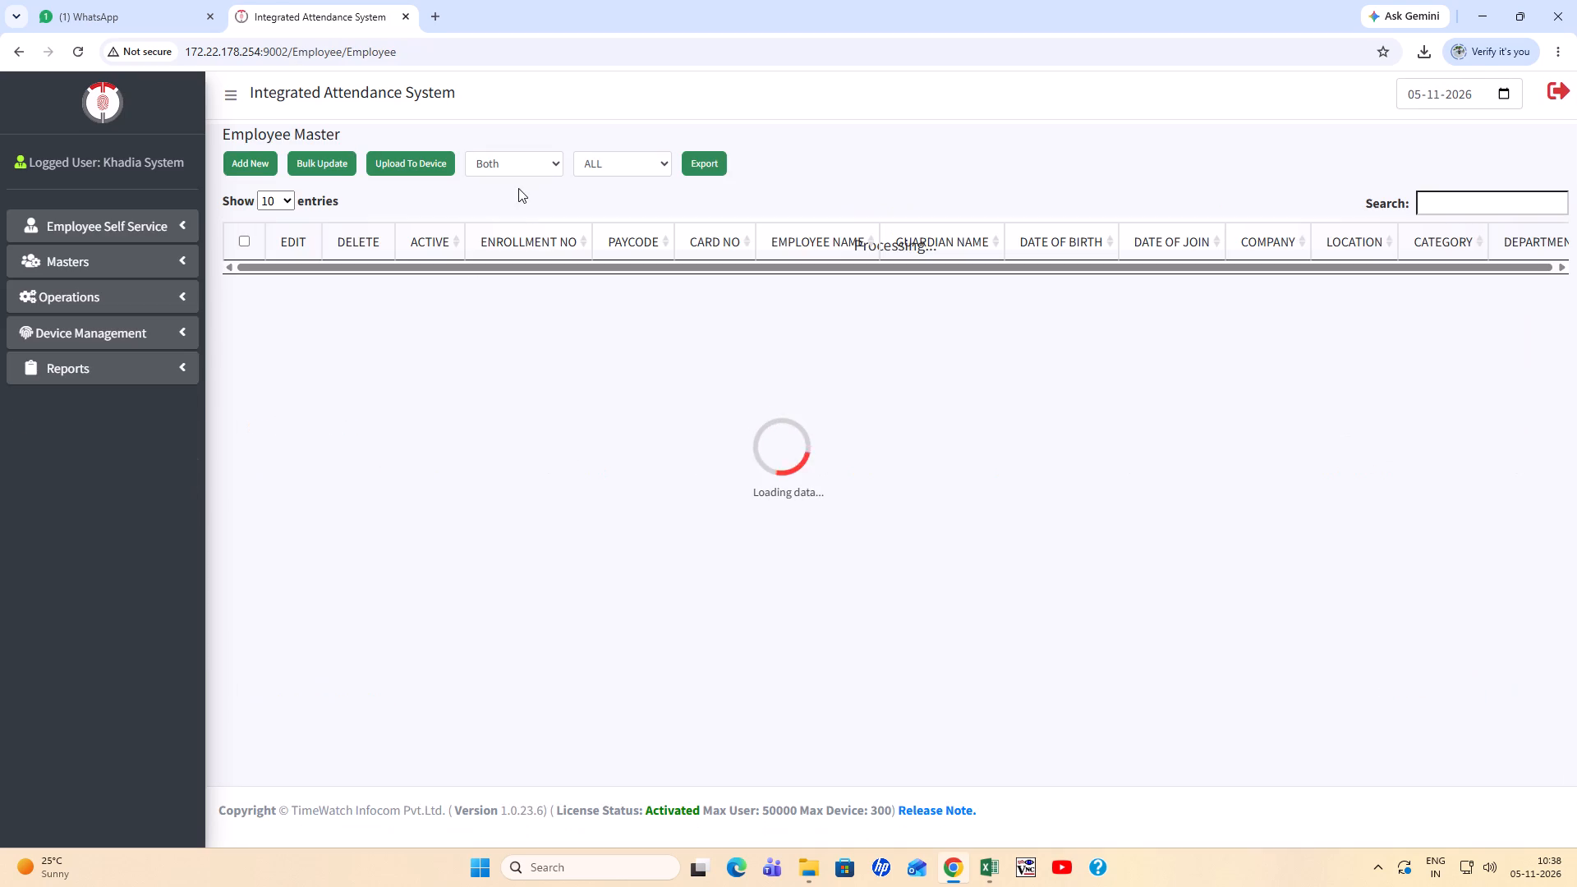
{"action": "left_click", "coordinate": [1440, 201]}
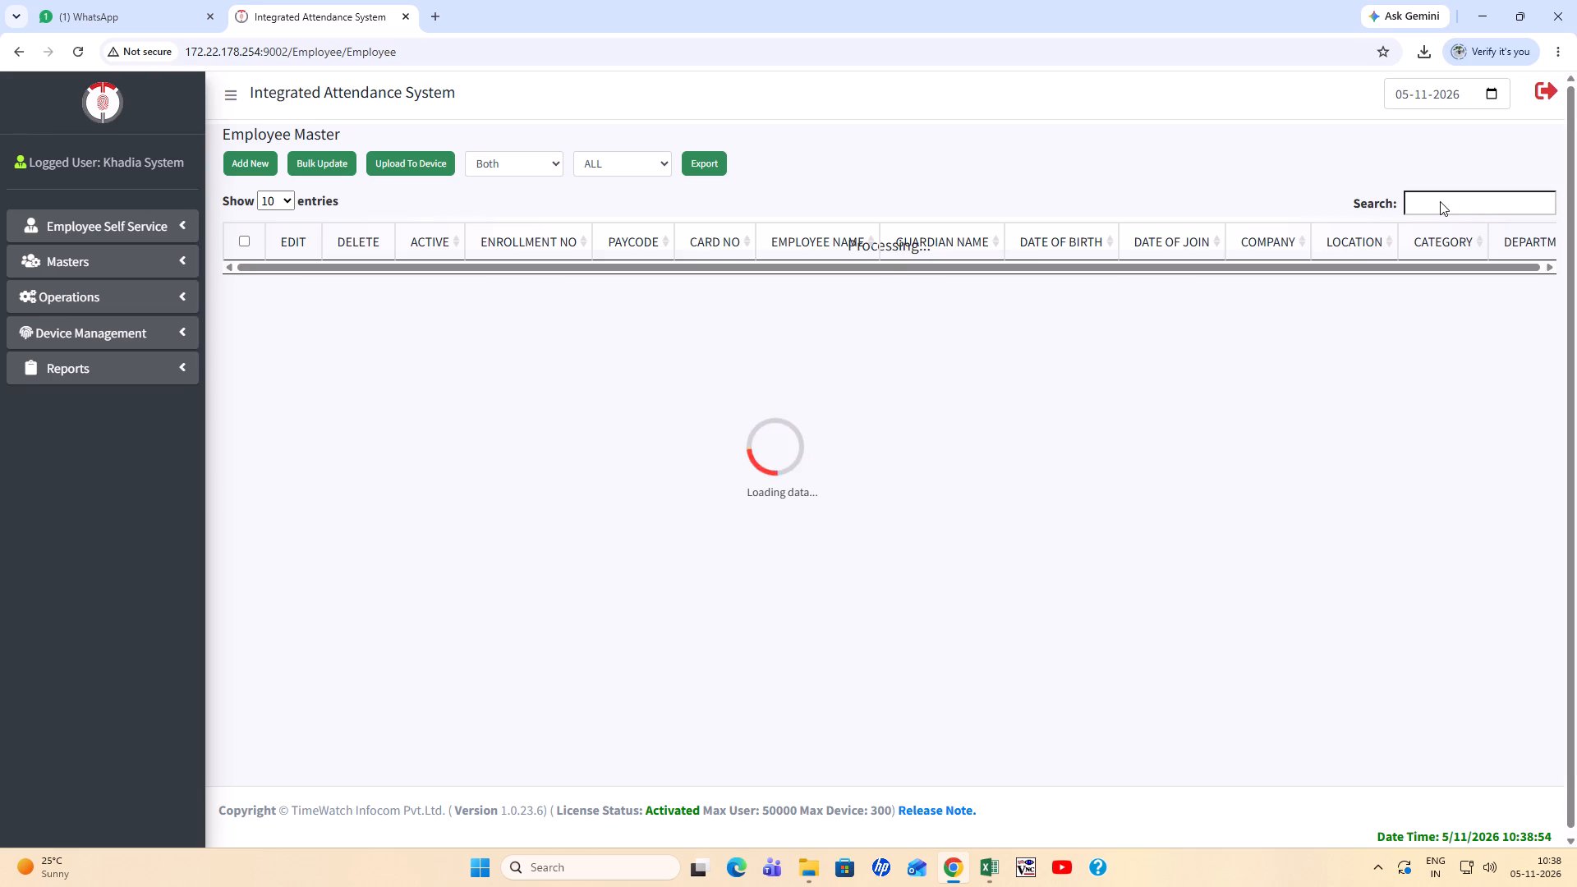
{"action": "left_click", "coordinate": [1439, 205]}
{"action": "key", "text": "g"}
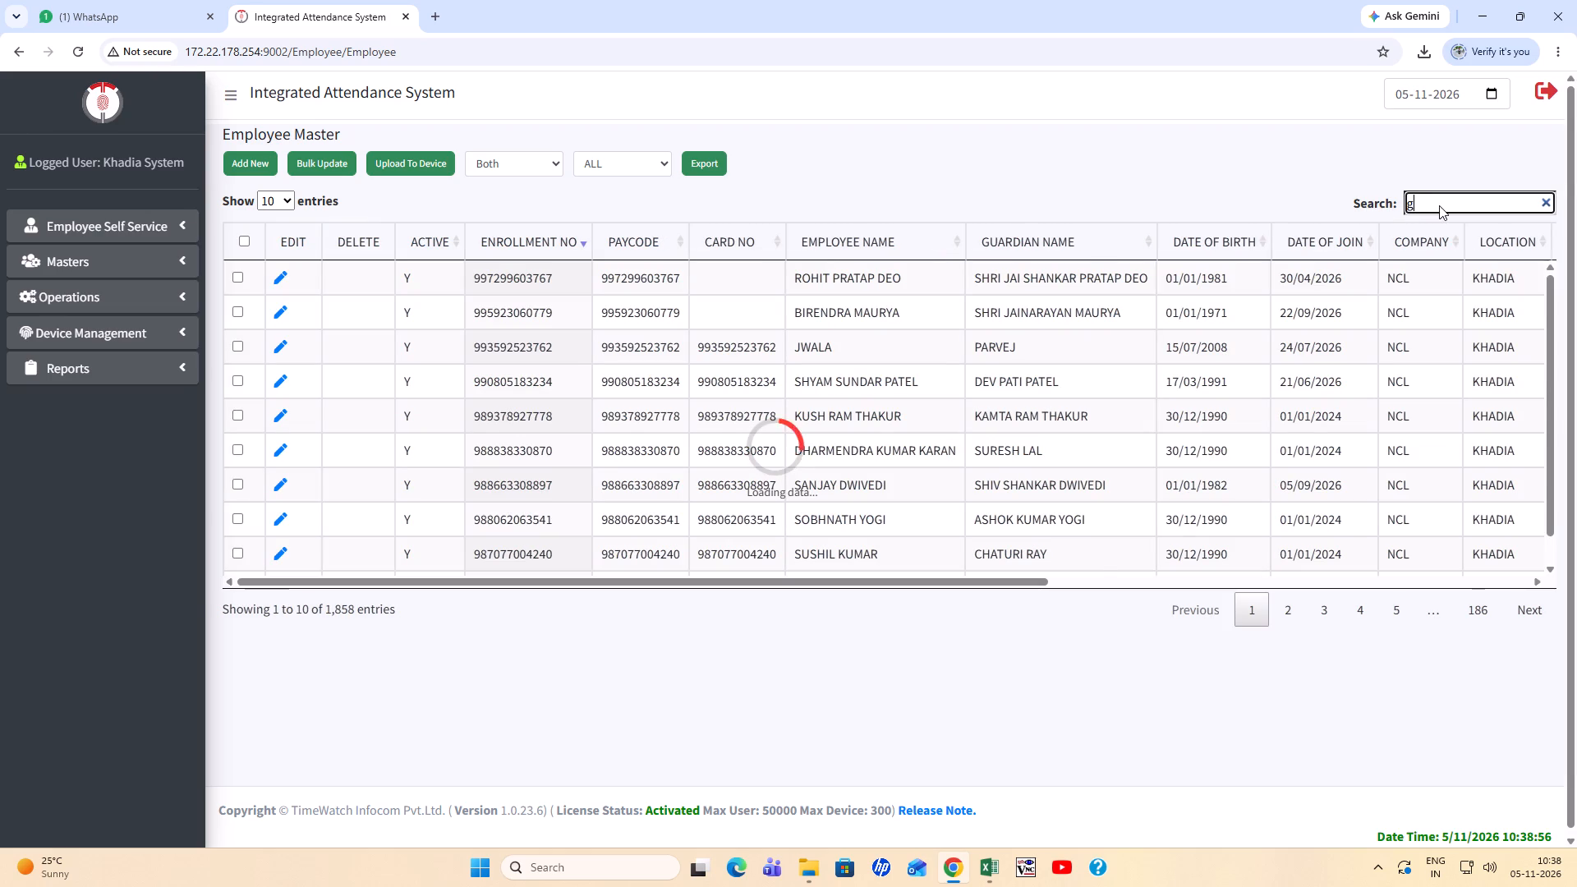
{"action": "type", "text": "ayatr"}
{"action": "key", "text": "i"}
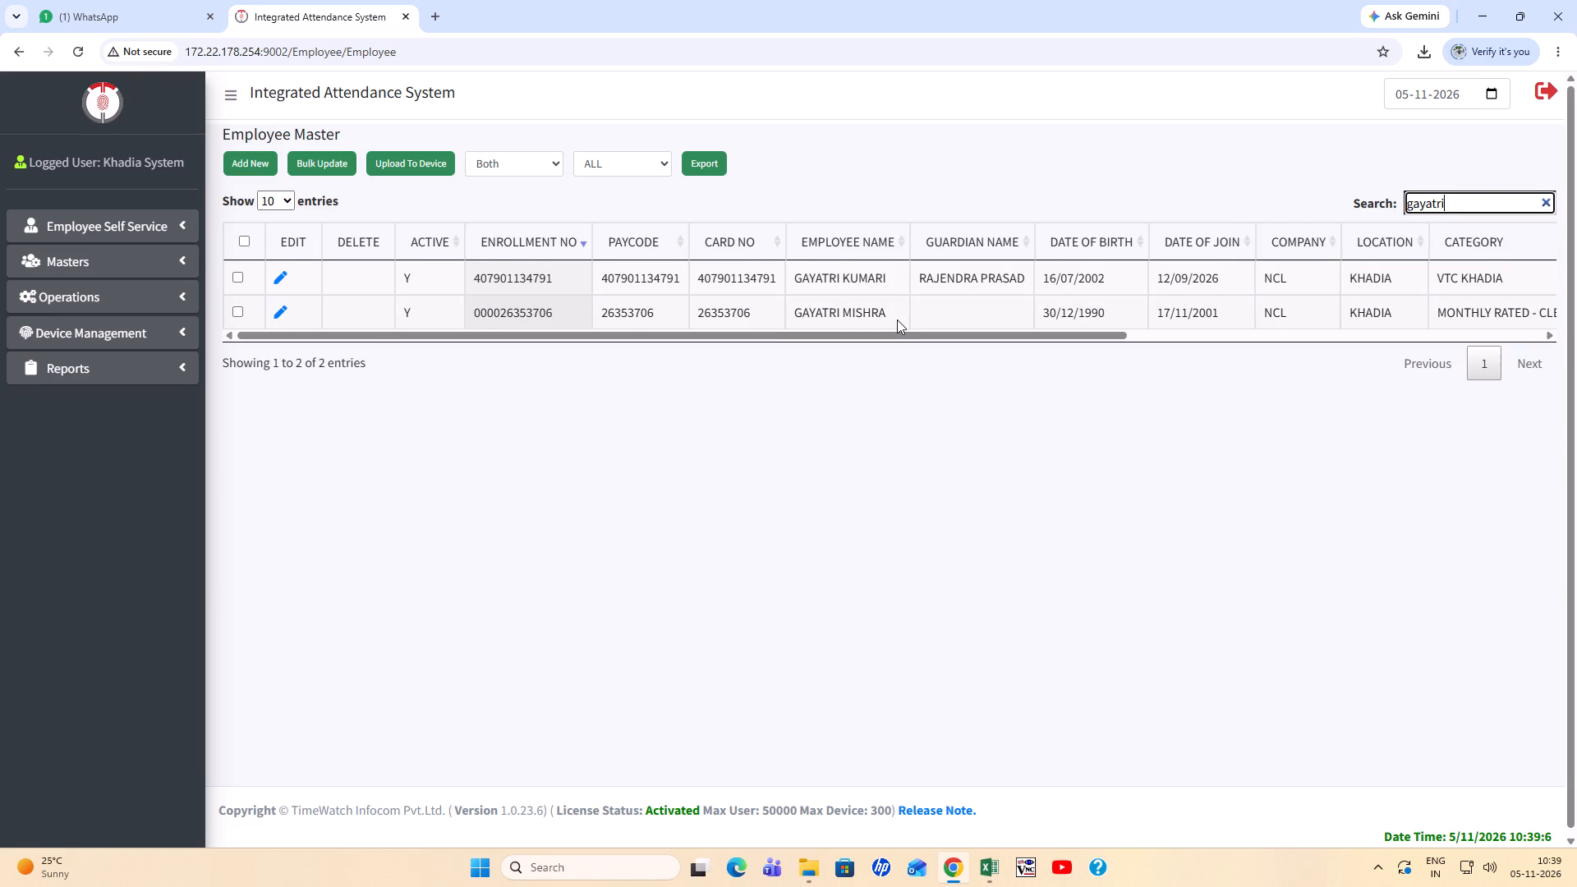
{"action": "left_click", "coordinate": [276, 315]}
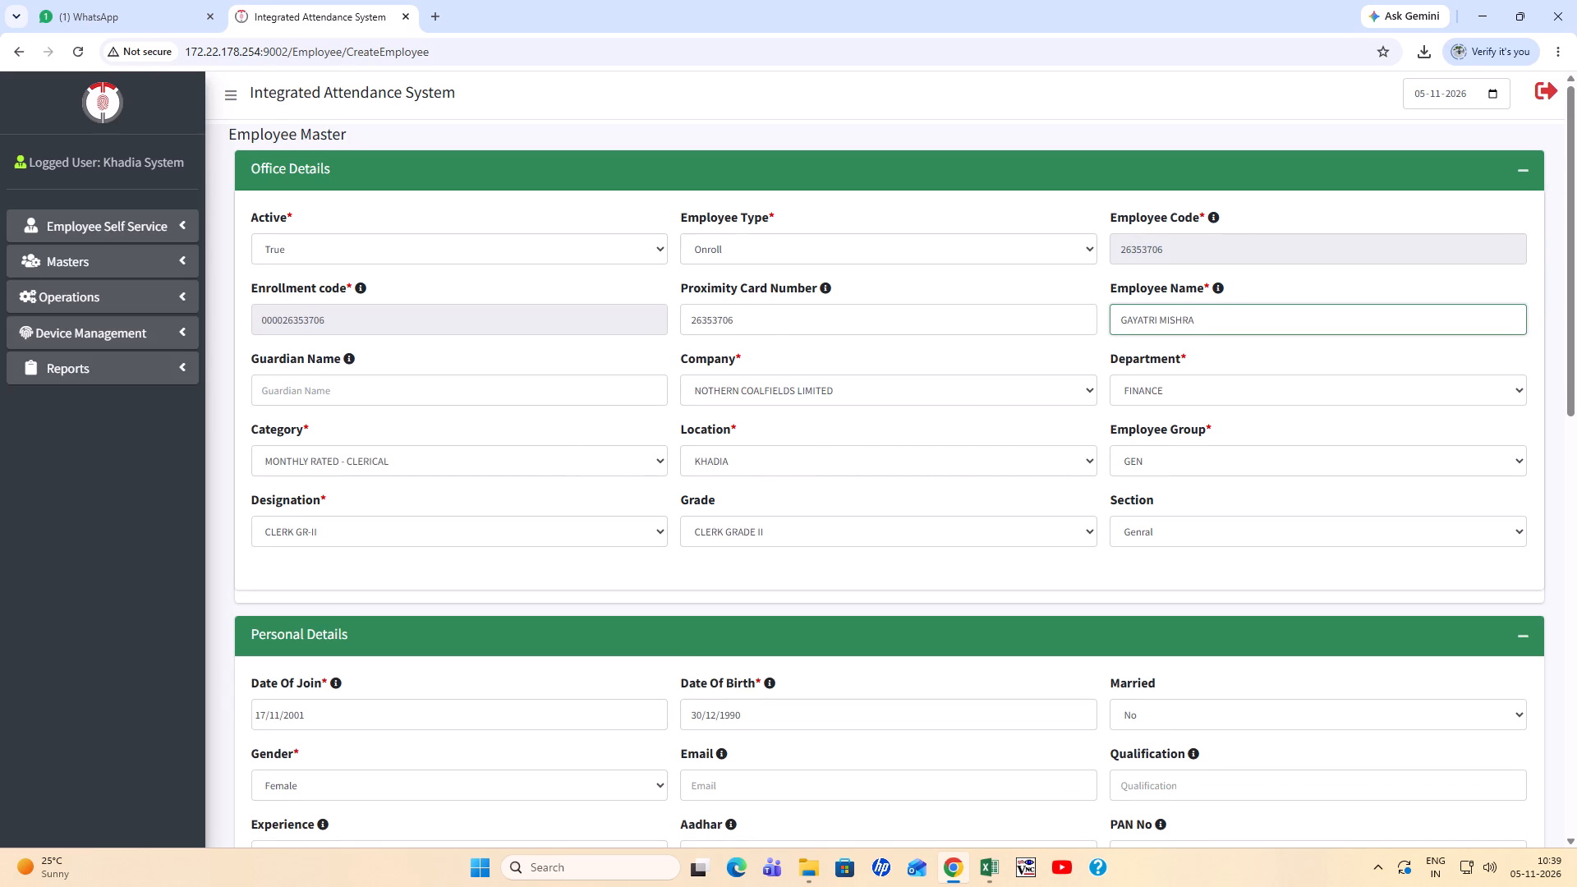
Set the employee's Active status to False and try to update the record.
{"action": "left_click", "coordinate": [553, 246]}
{"action": "left_click", "coordinate": [441, 289]}
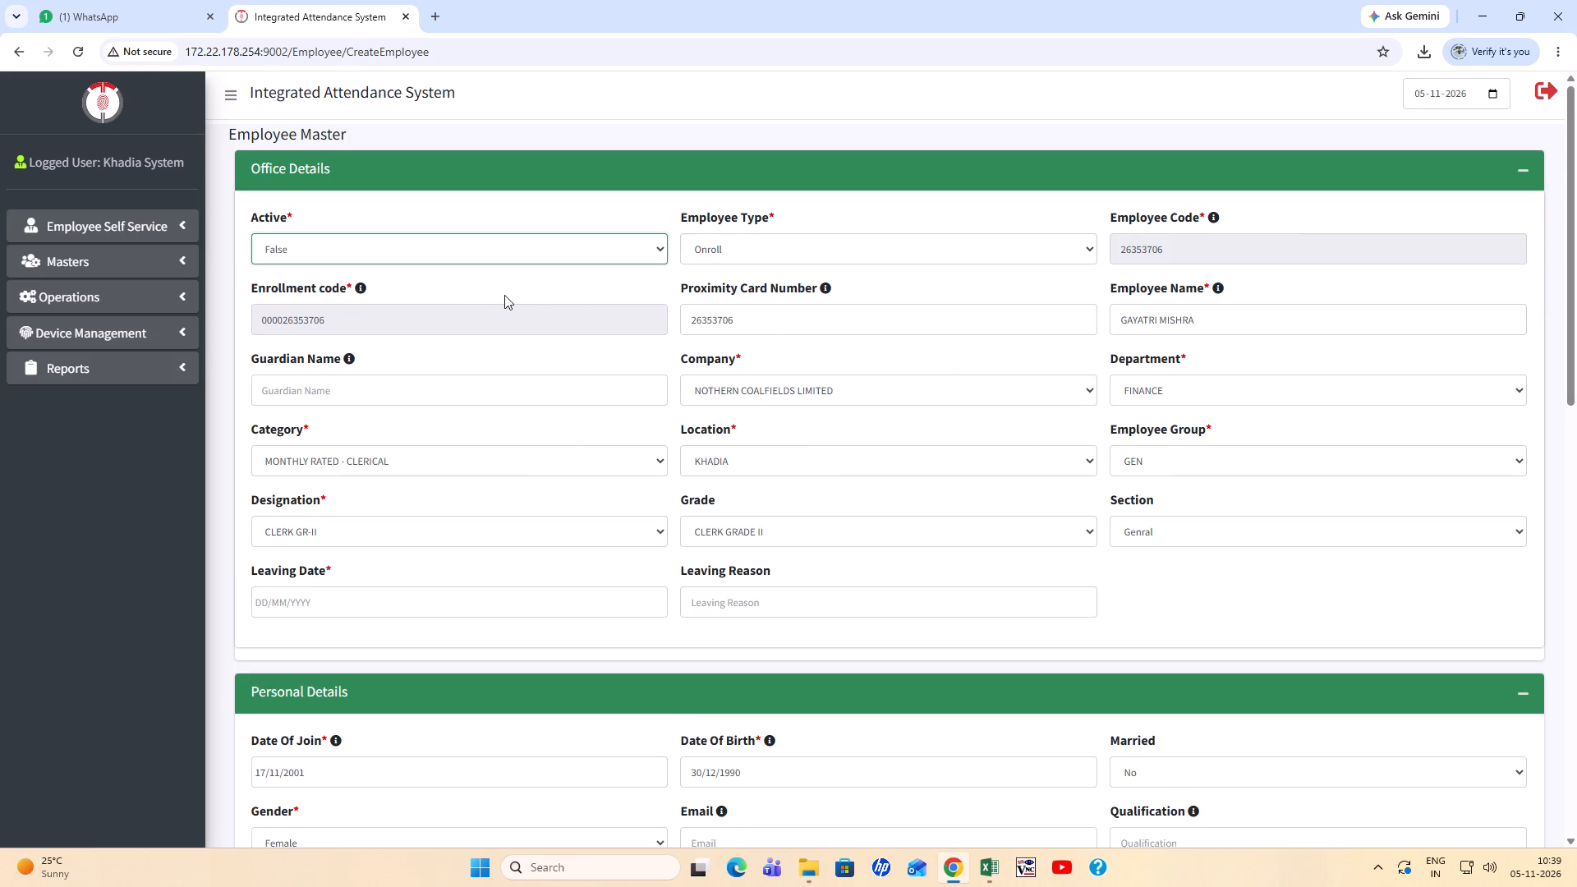
{"action": "scroll", "coordinate": [949, 604], "scroll_direction": "down", "scroll_amount": 12}
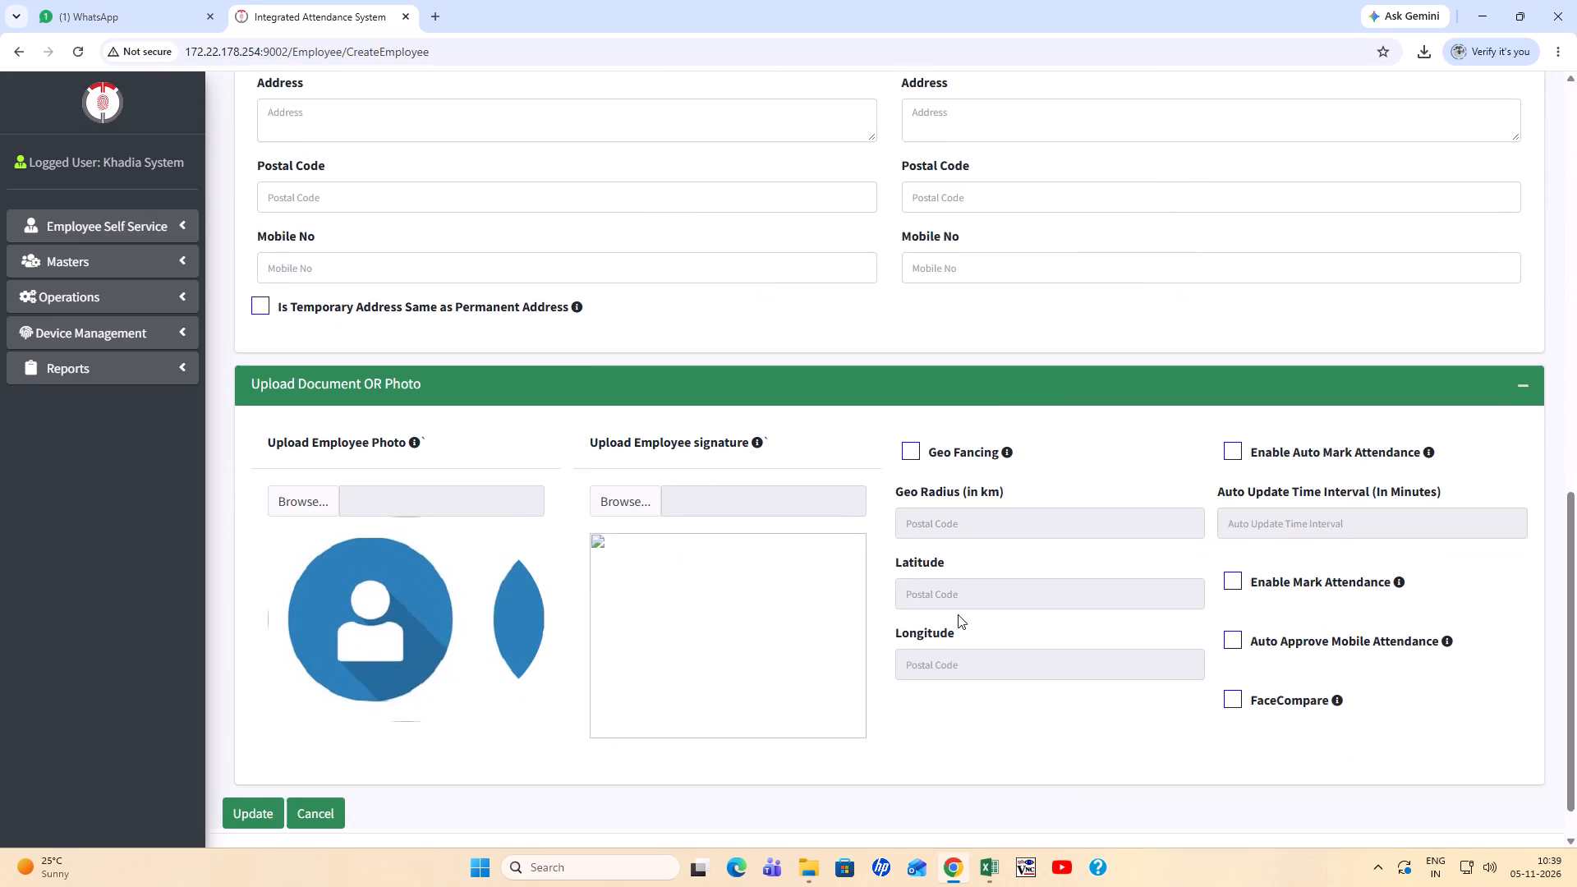
{"action": "scroll", "coordinate": [958, 616], "scroll_direction": "down", "scroll_amount": 5}
{"action": "left_click", "coordinate": [255, 761]}
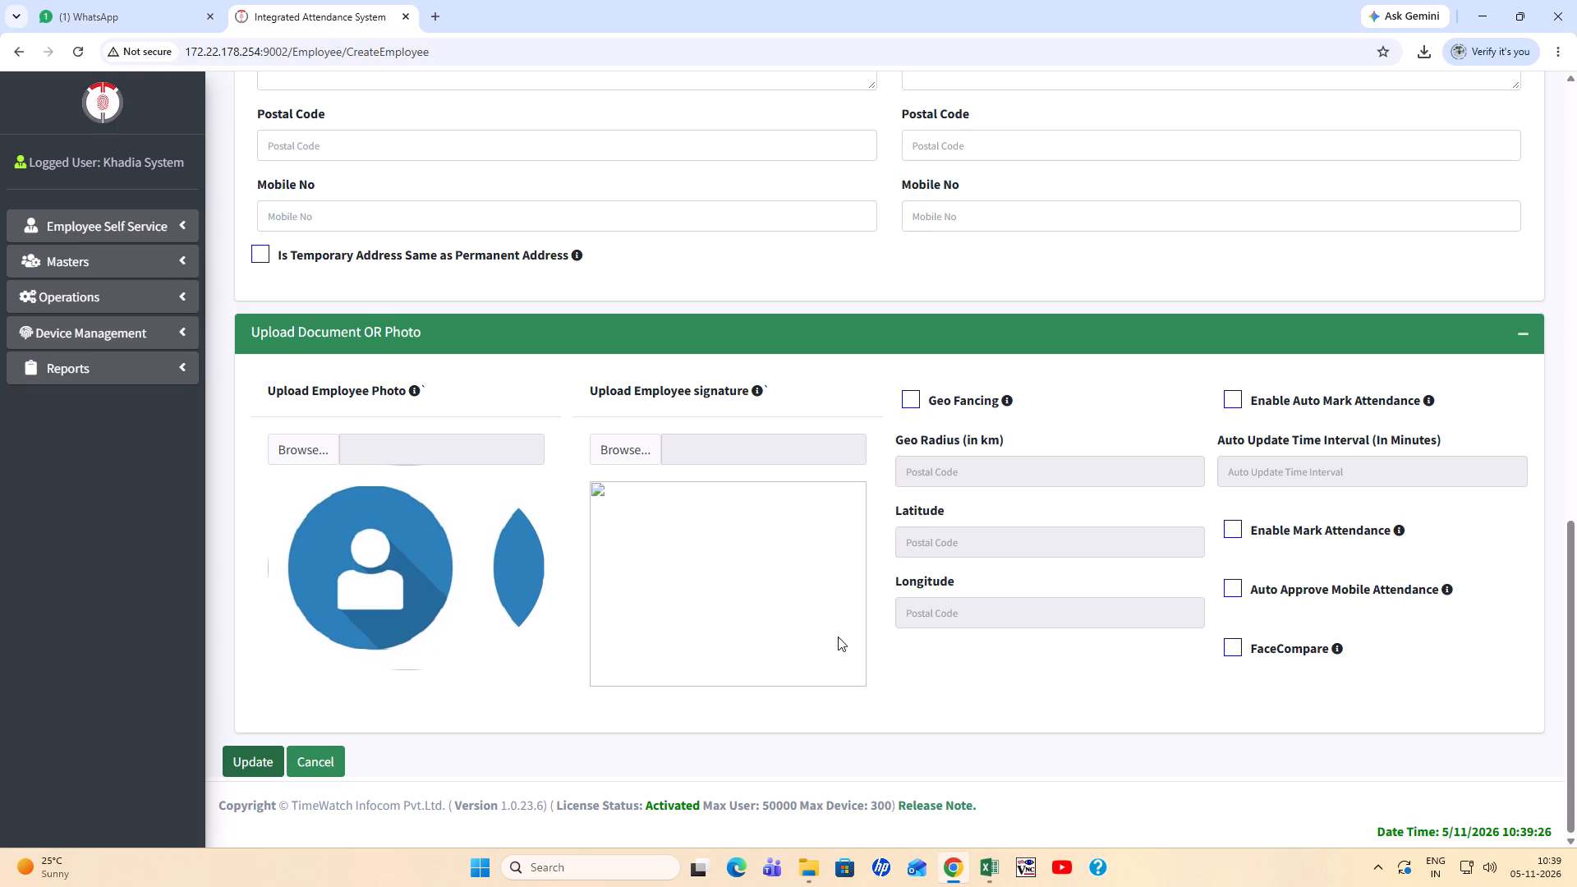
Set the employee's leaving date to 01/11/2026.
{"action": "scroll", "coordinate": [1185, 376], "scroll_direction": "down", "scroll_amount": 2}
{"action": "scroll", "coordinate": [1179, 439], "scroll_direction": "up", "scroll_amount": 14}
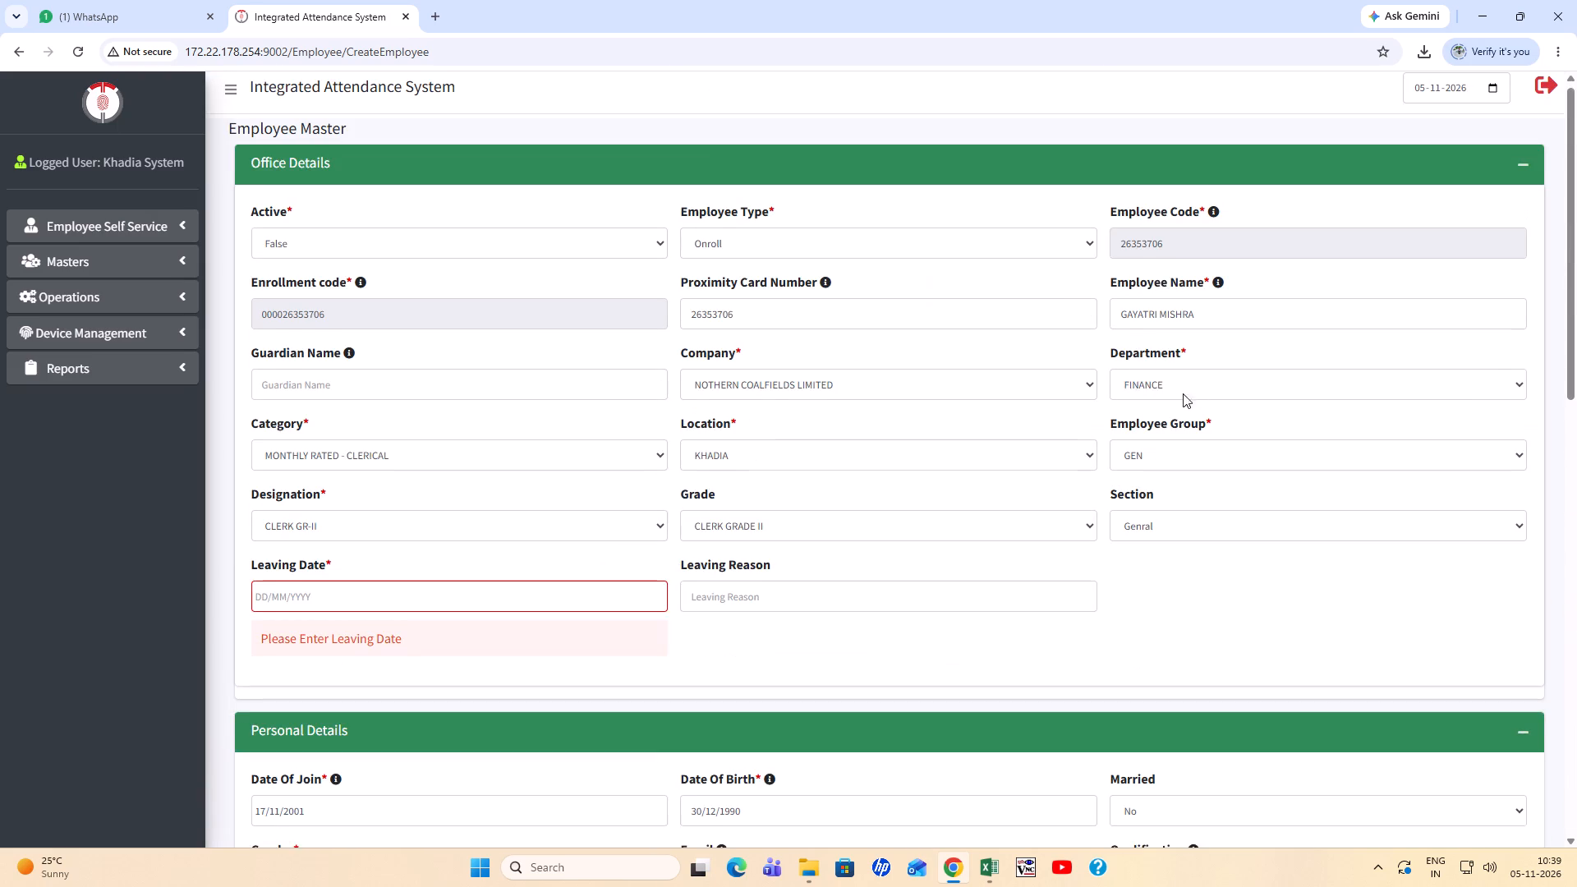
{"action": "left_click", "coordinate": [336, 605]}
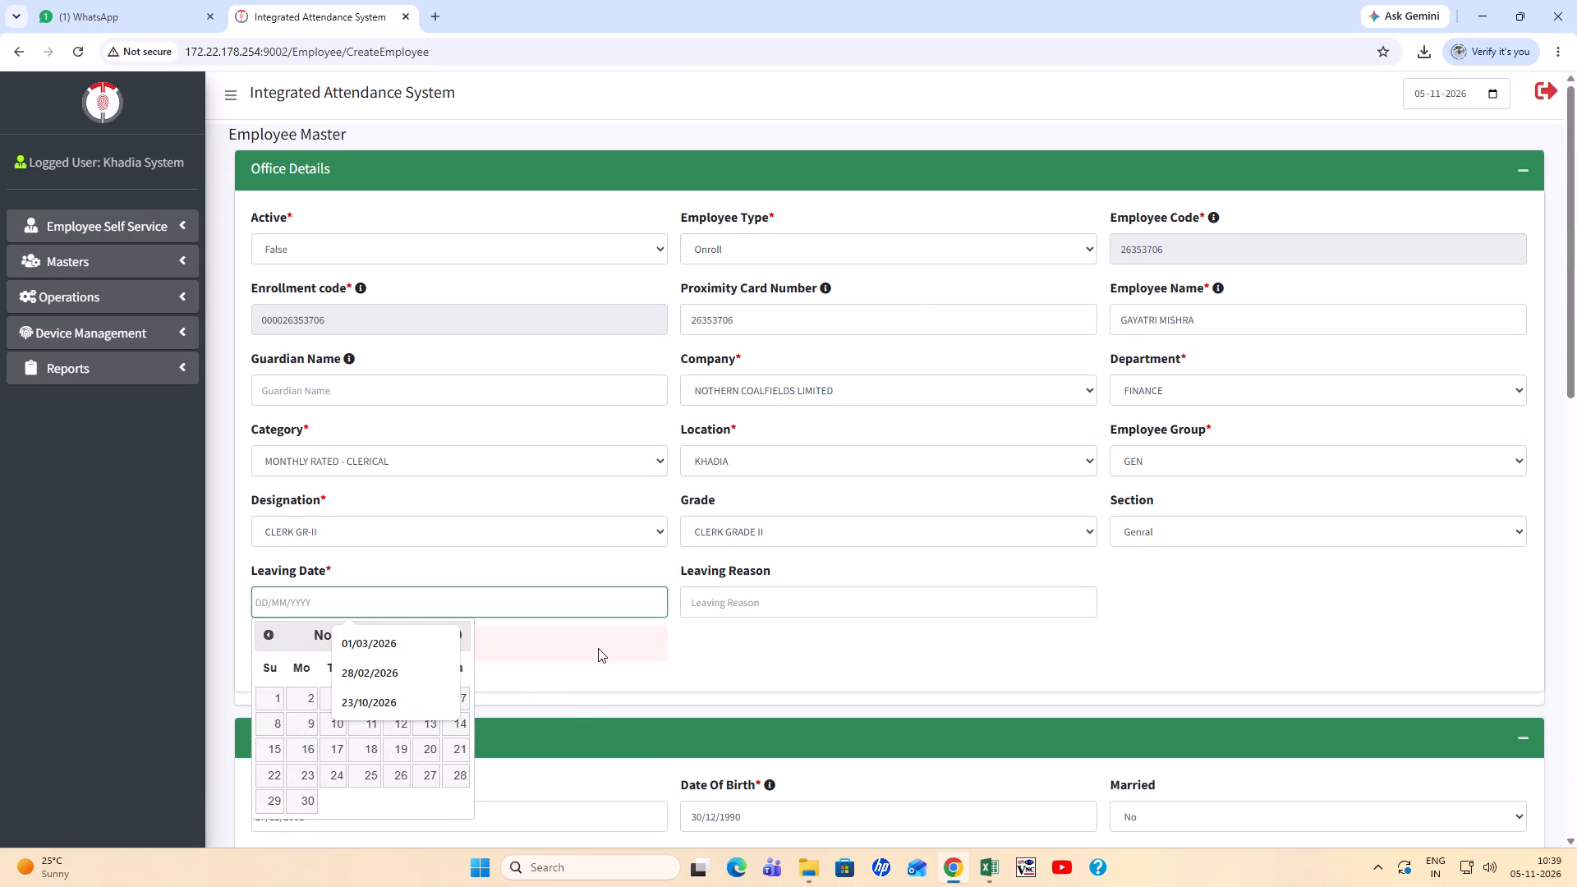
{"action": "left_click", "coordinate": [271, 632]}
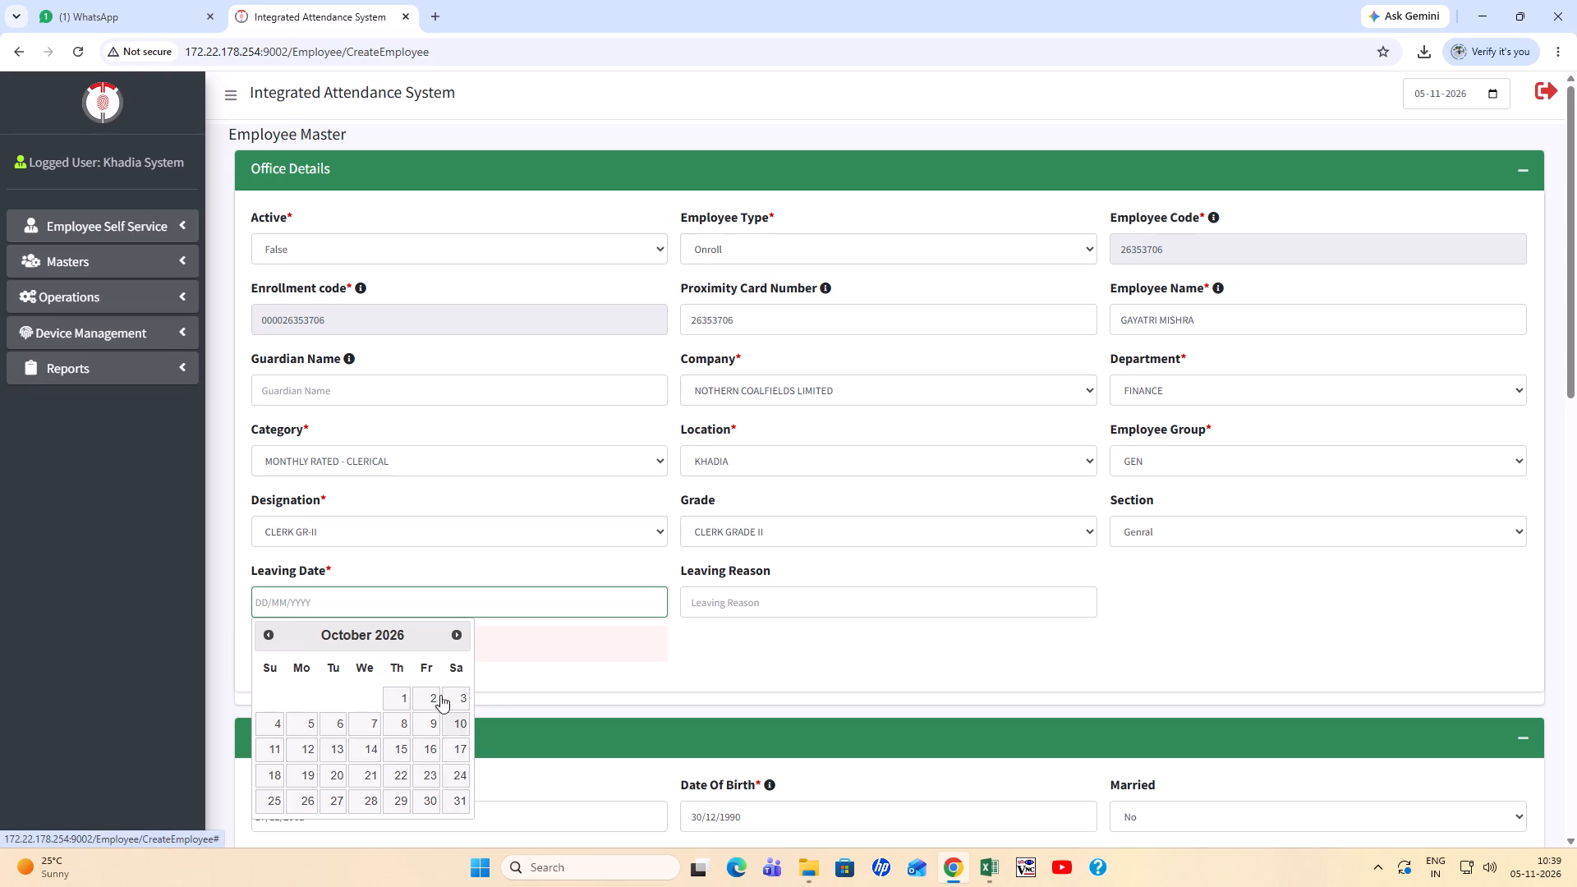
{"action": "left_click", "coordinate": [459, 635]}
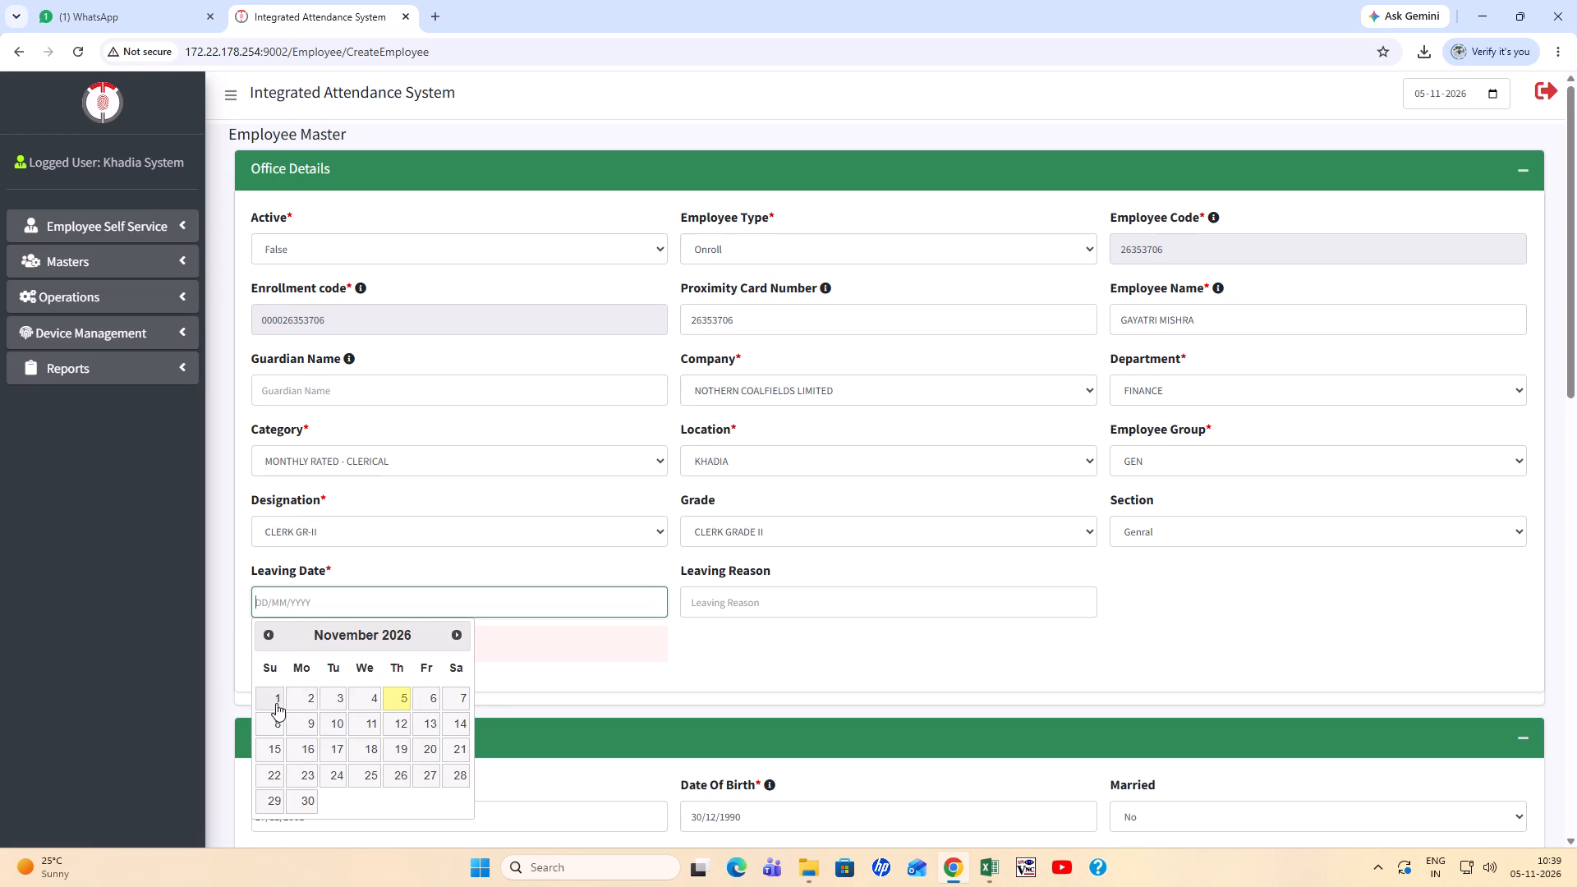
{"action": "left_click", "coordinate": [276, 703]}
Enter "retire" as the employee's leaving reason in the office details.
{"action": "scroll", "coordinate": [799, 669], "scroll_direction": "down", "scroll_amount": 16}
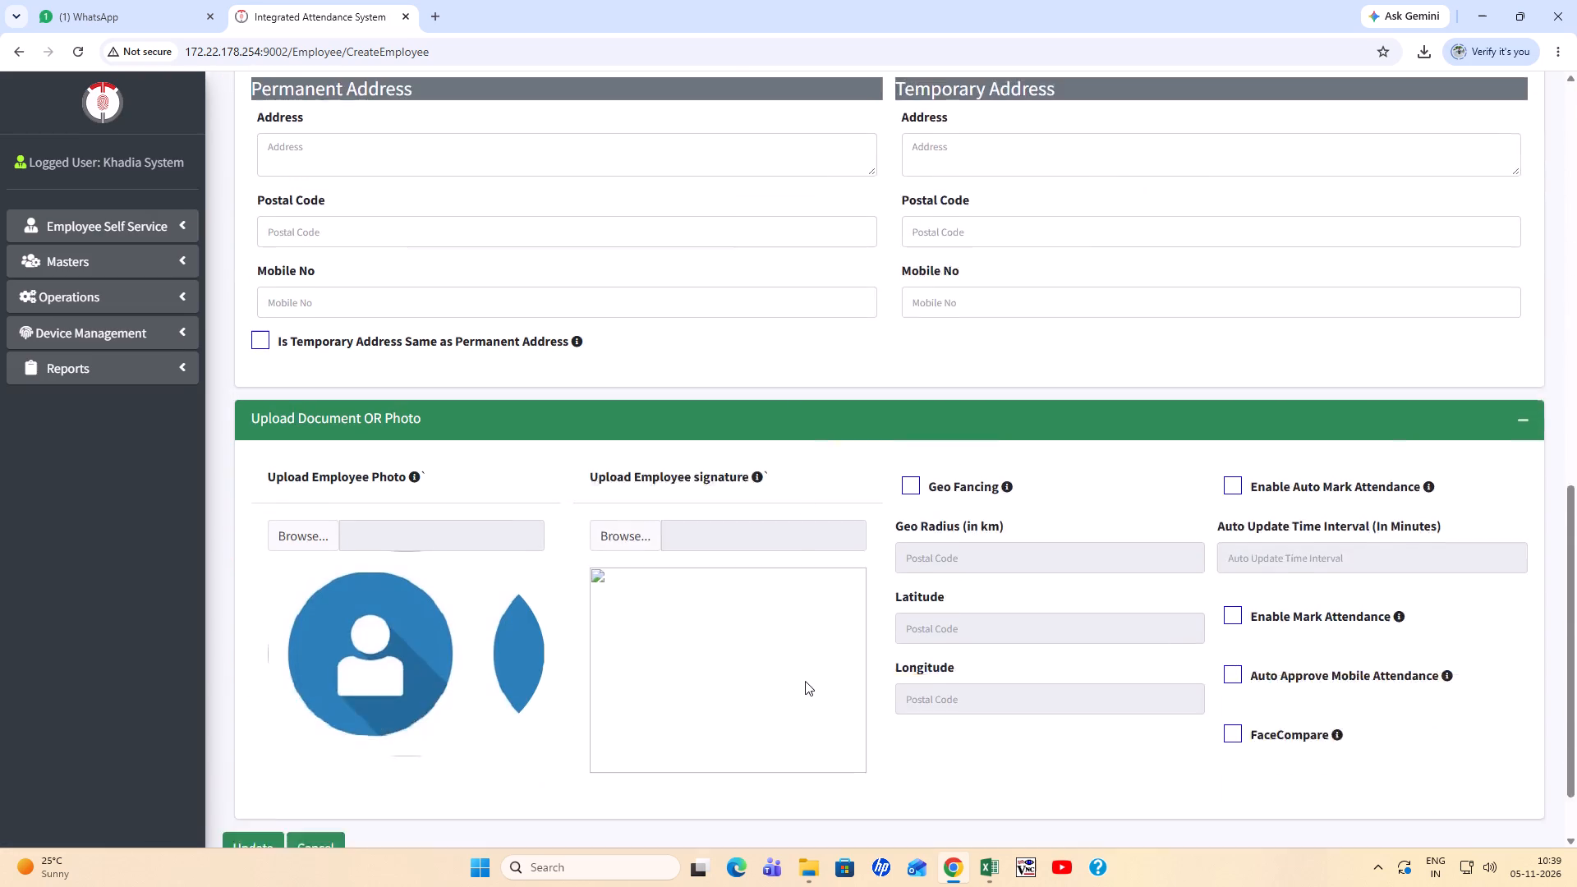
{"action": "scroll", "coordinate": [805, 681], "scroll_direction": "down", "scroll_amount": 6}
{"action": "scroll", "coordinate": [751, 689], "scroll_direction": "up", "scroll_amount": 7}
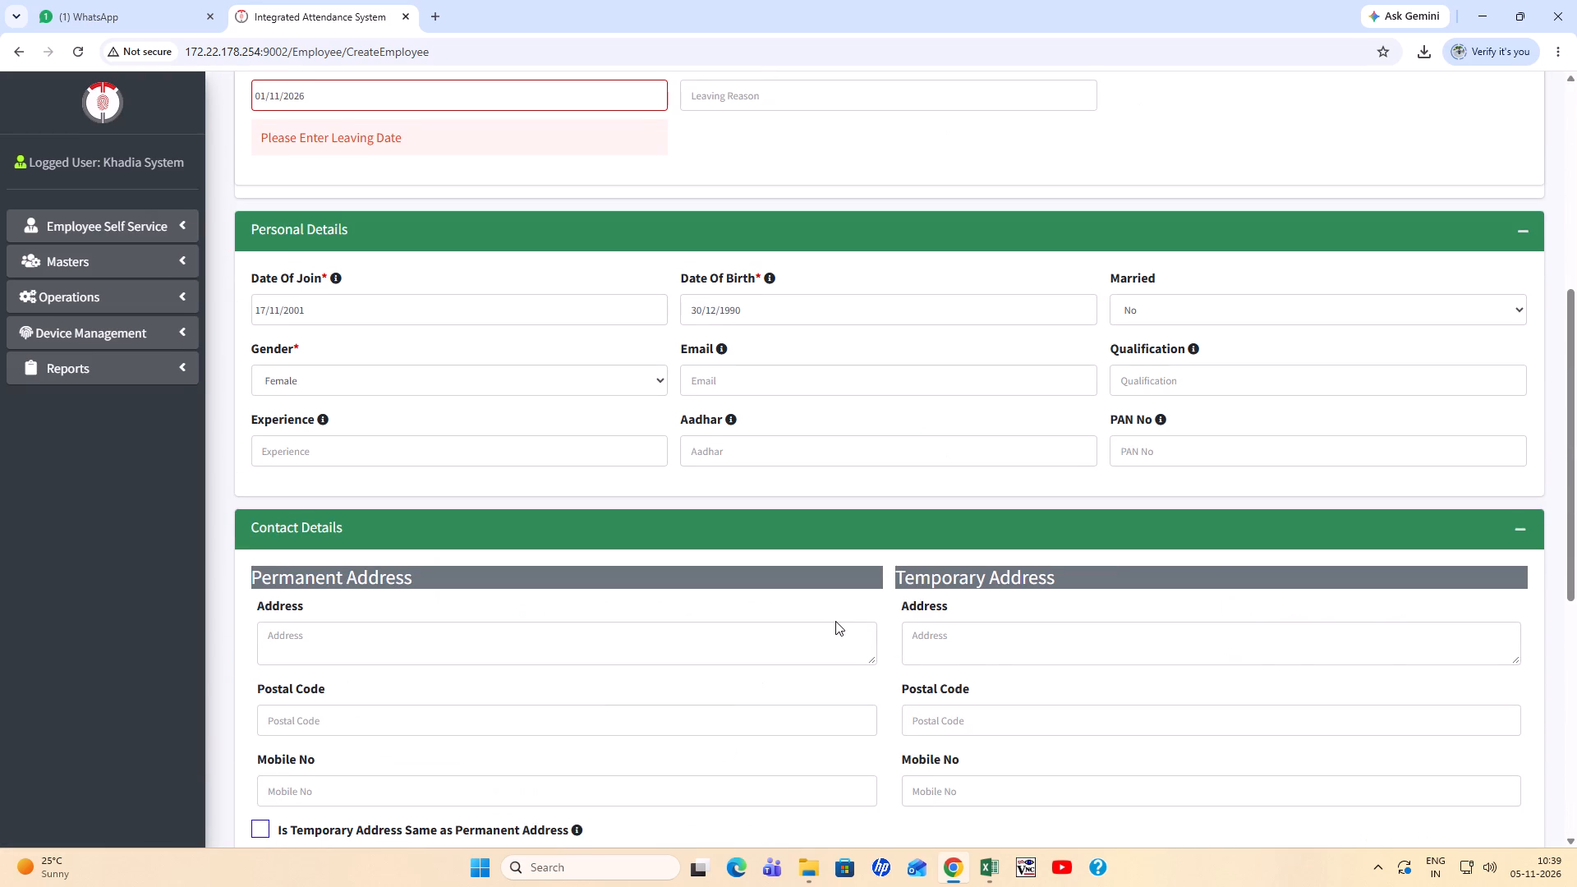
{"action": "scroll", "coordinate": [835, 621], "scroll_direction": "up", "scroll_amount": 3}
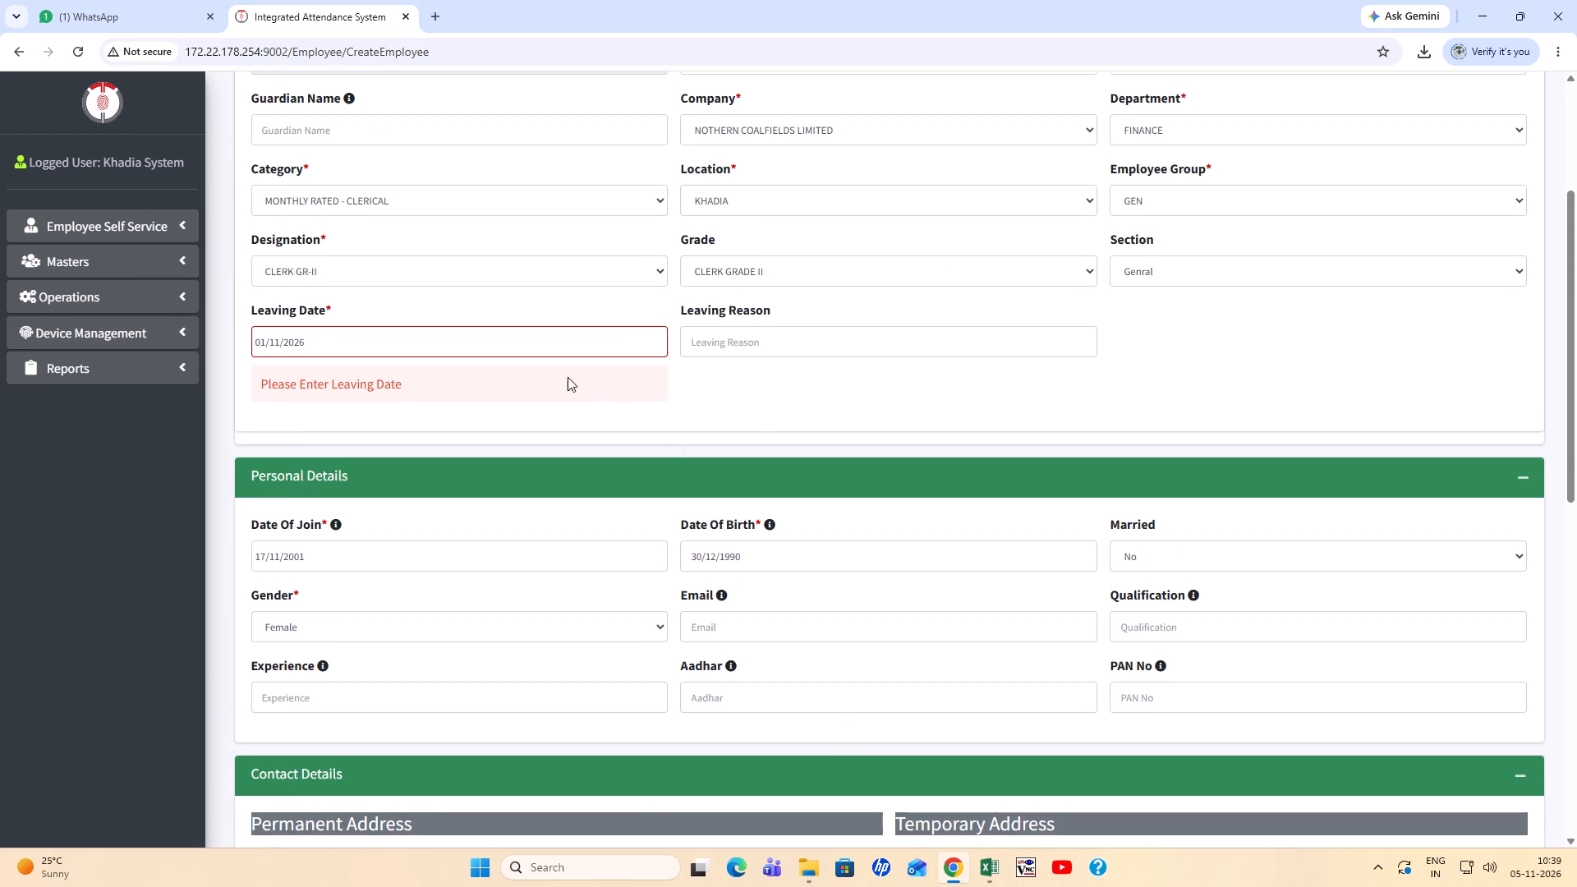
{"action": "left_click", "coordinate": [719, 338]}
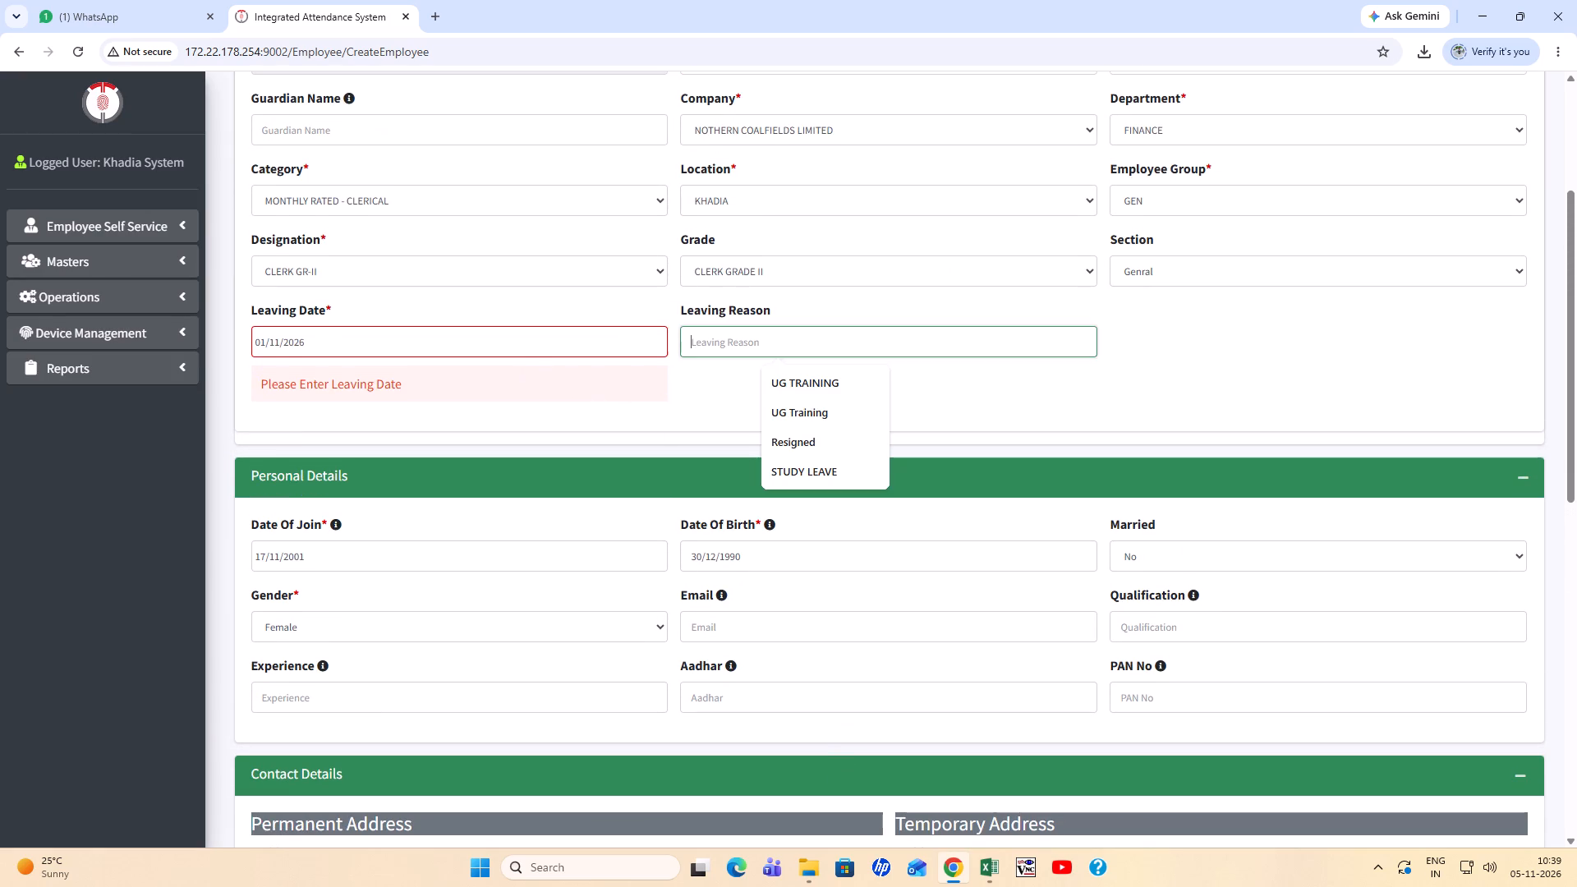
{"action": "left_click", "coordinate": [771, 343]}
{"action": "key", "text": "r"}
{"action": "key", "text": "a"}
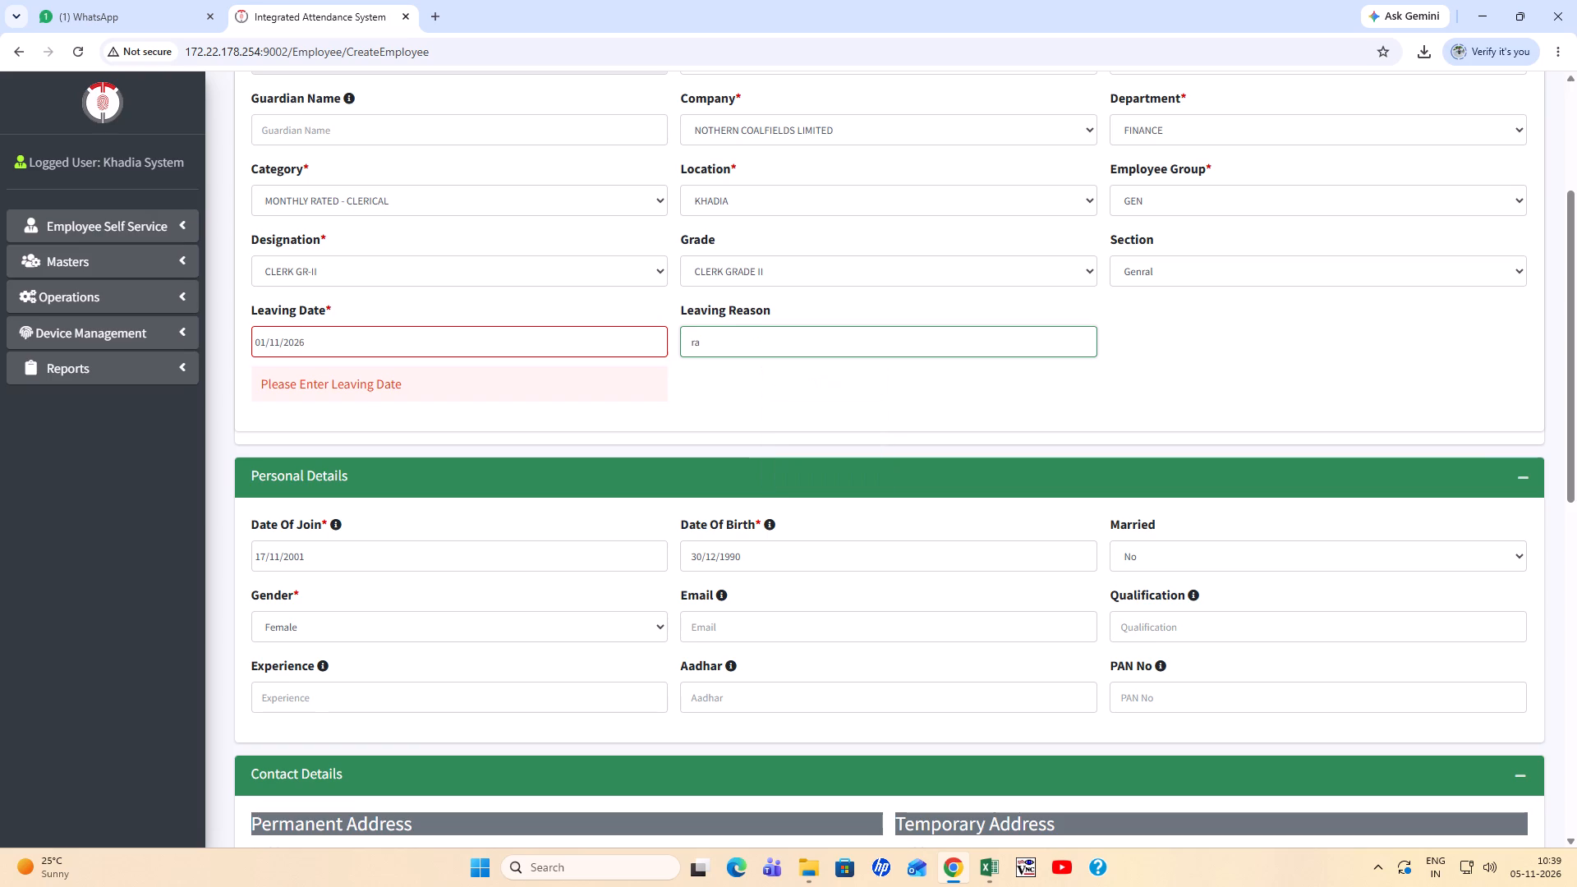
{"action": "key", "text": "BackSpace"}
{"action": "key", "text": "e"}
{"action": "key", "text": "t"}
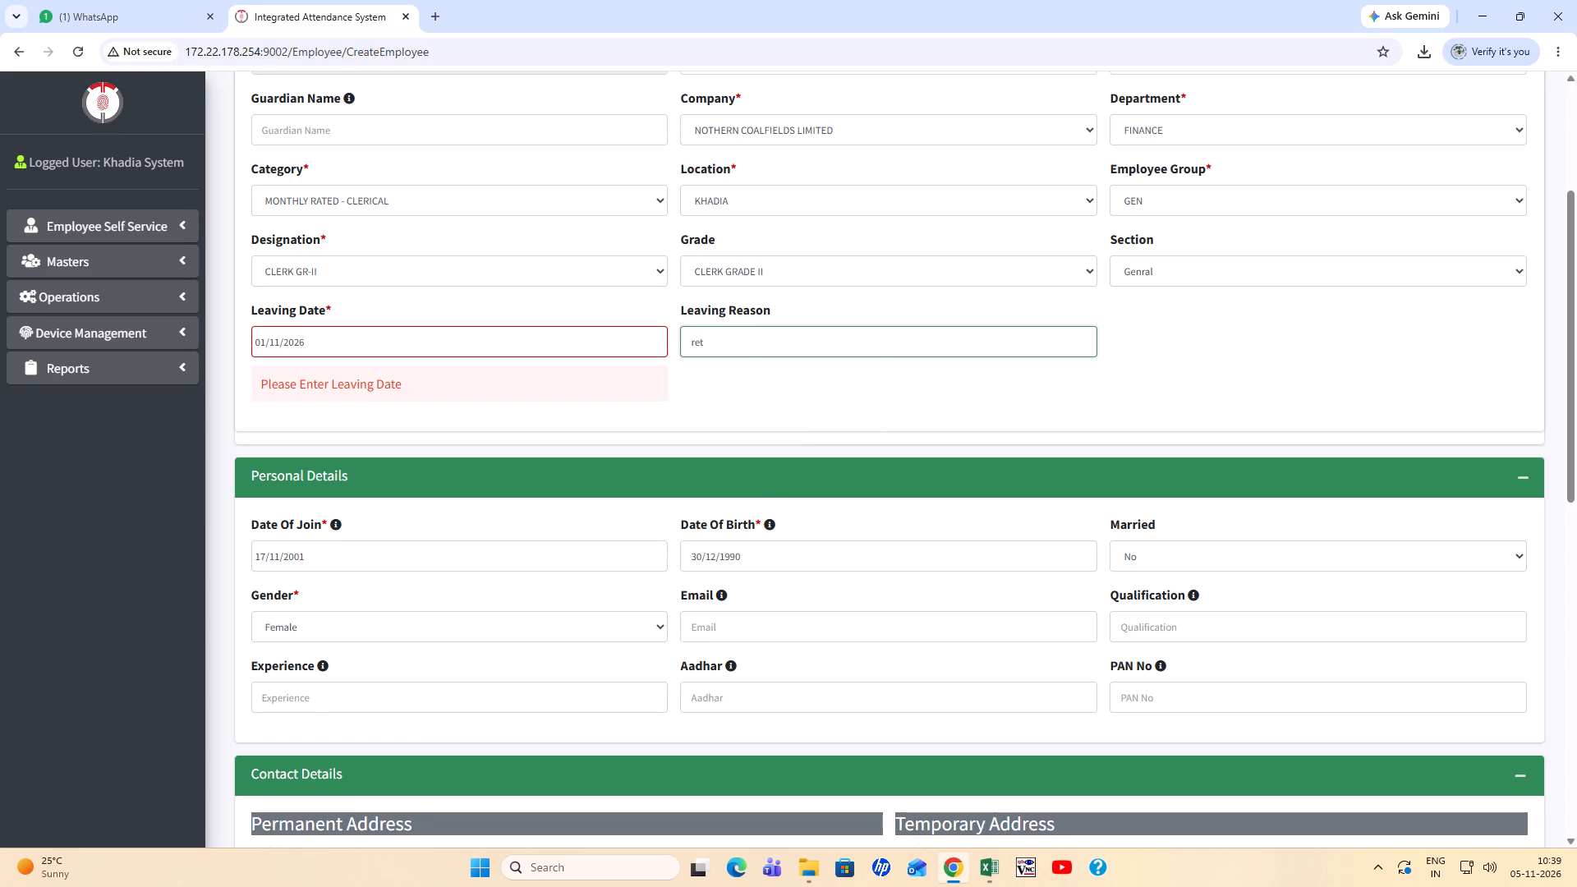
{"action": "key", "text": "i"}
{"action": "type", "text": "re"}
Try to update the employee record with the leaving details.
{"action": "scroll", "coordinate": [825, 415], "scroll_direction": "down", "scroll_amount": 16}
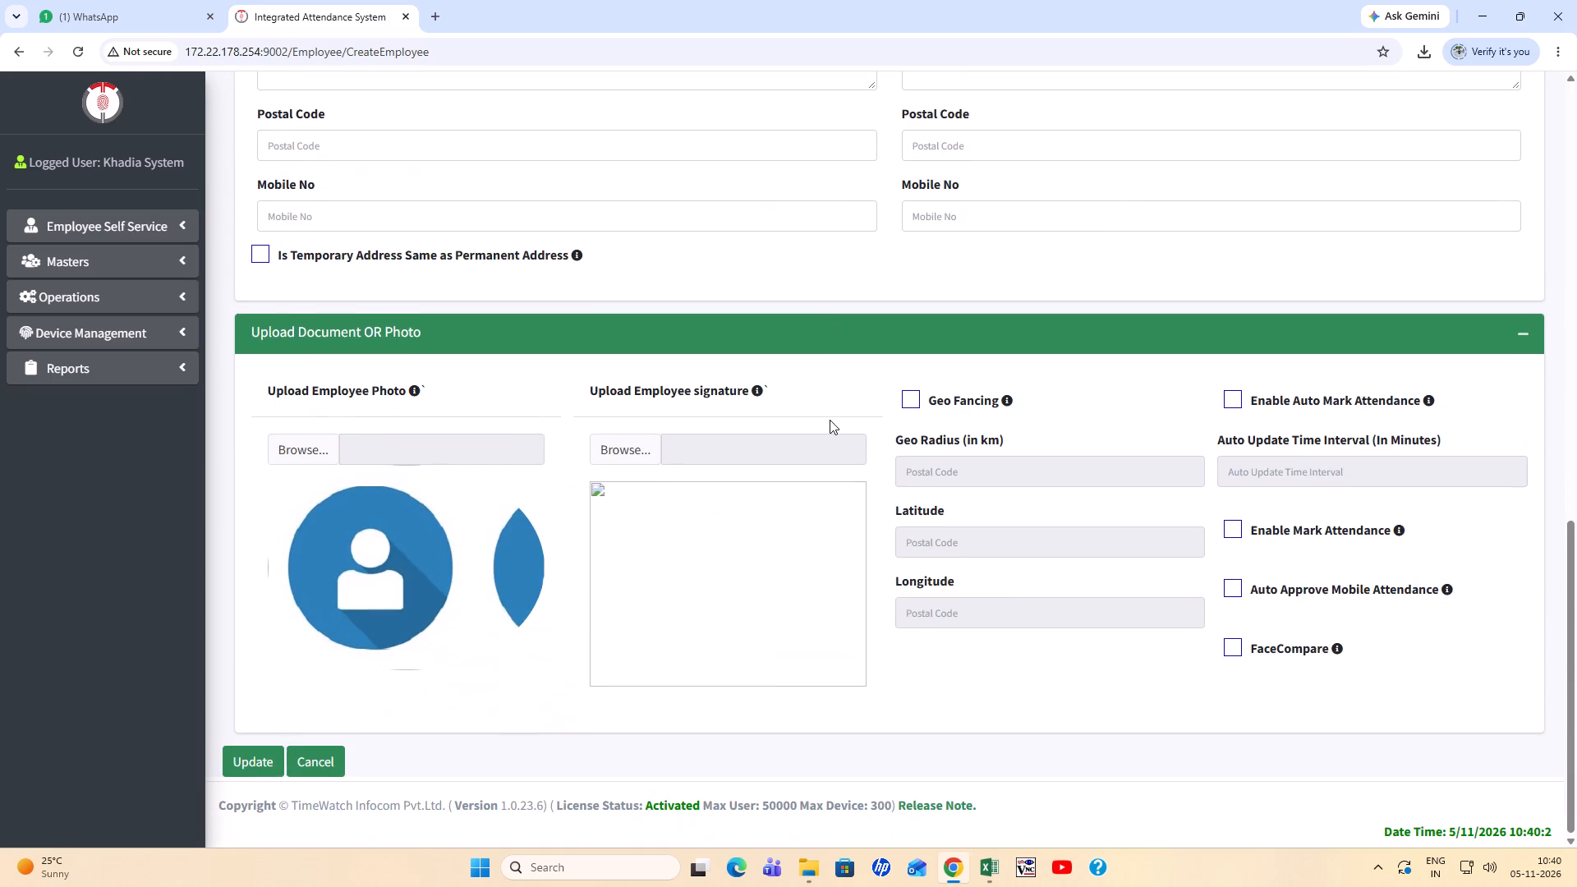
{"action": "scroll", "coordinate": [830, 420], "scroll_direction": "down", "scroll_amount": 3}
{"action": "left_click", "coordinate": [258, 761]}
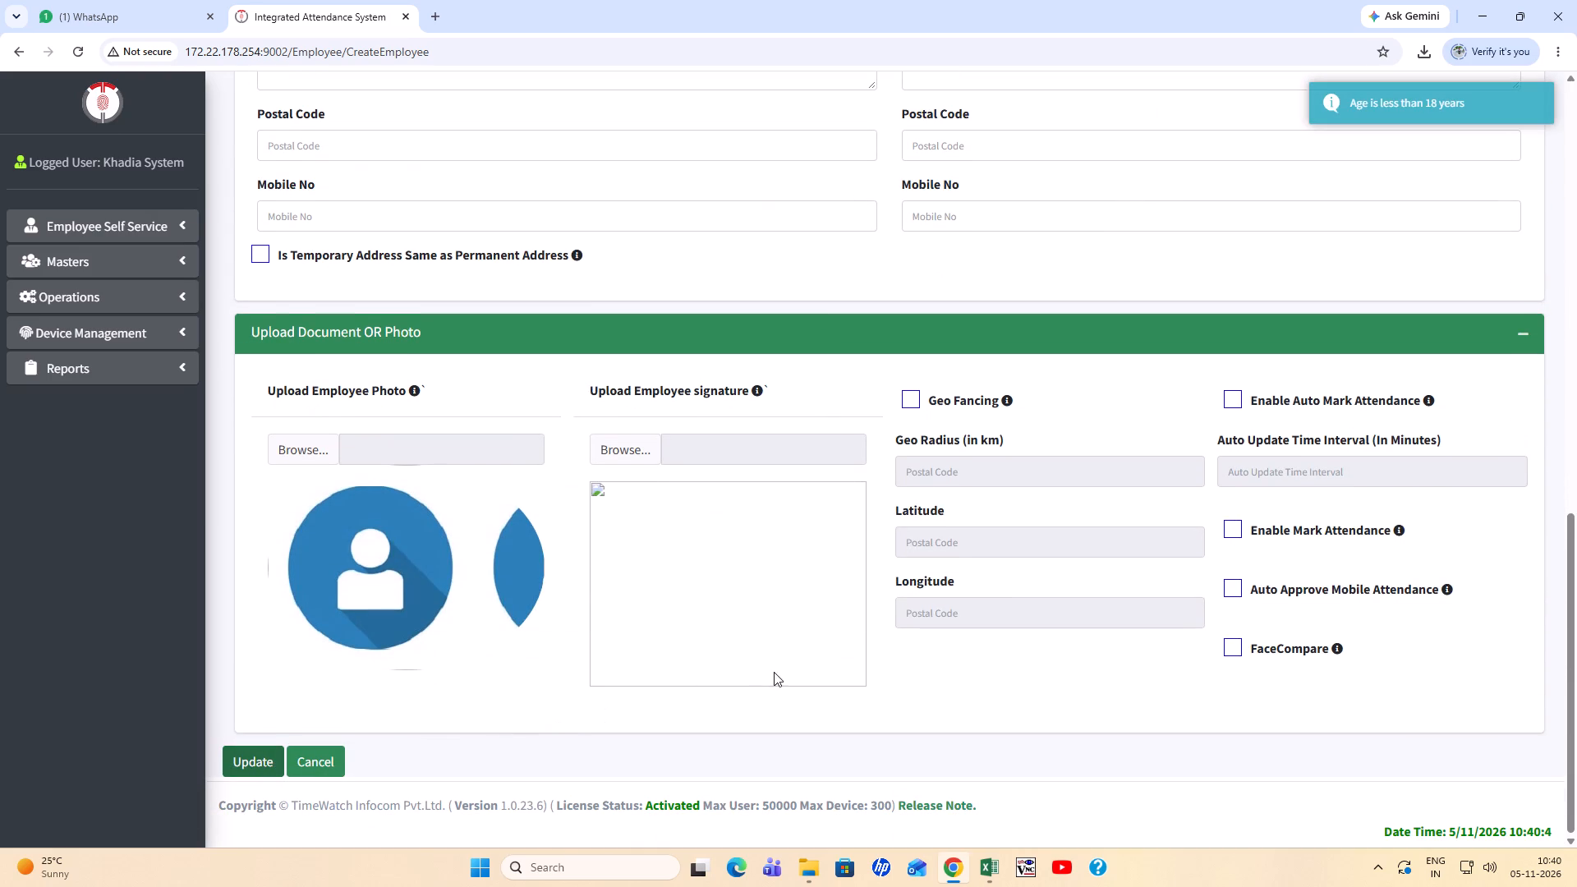
Correct the employee's date of birth in the personal details, changing the year, month and day.
{"action": "scroll", "coordinate": [831, 653], "scroll_direction": "up", "scroll_amount": 6}
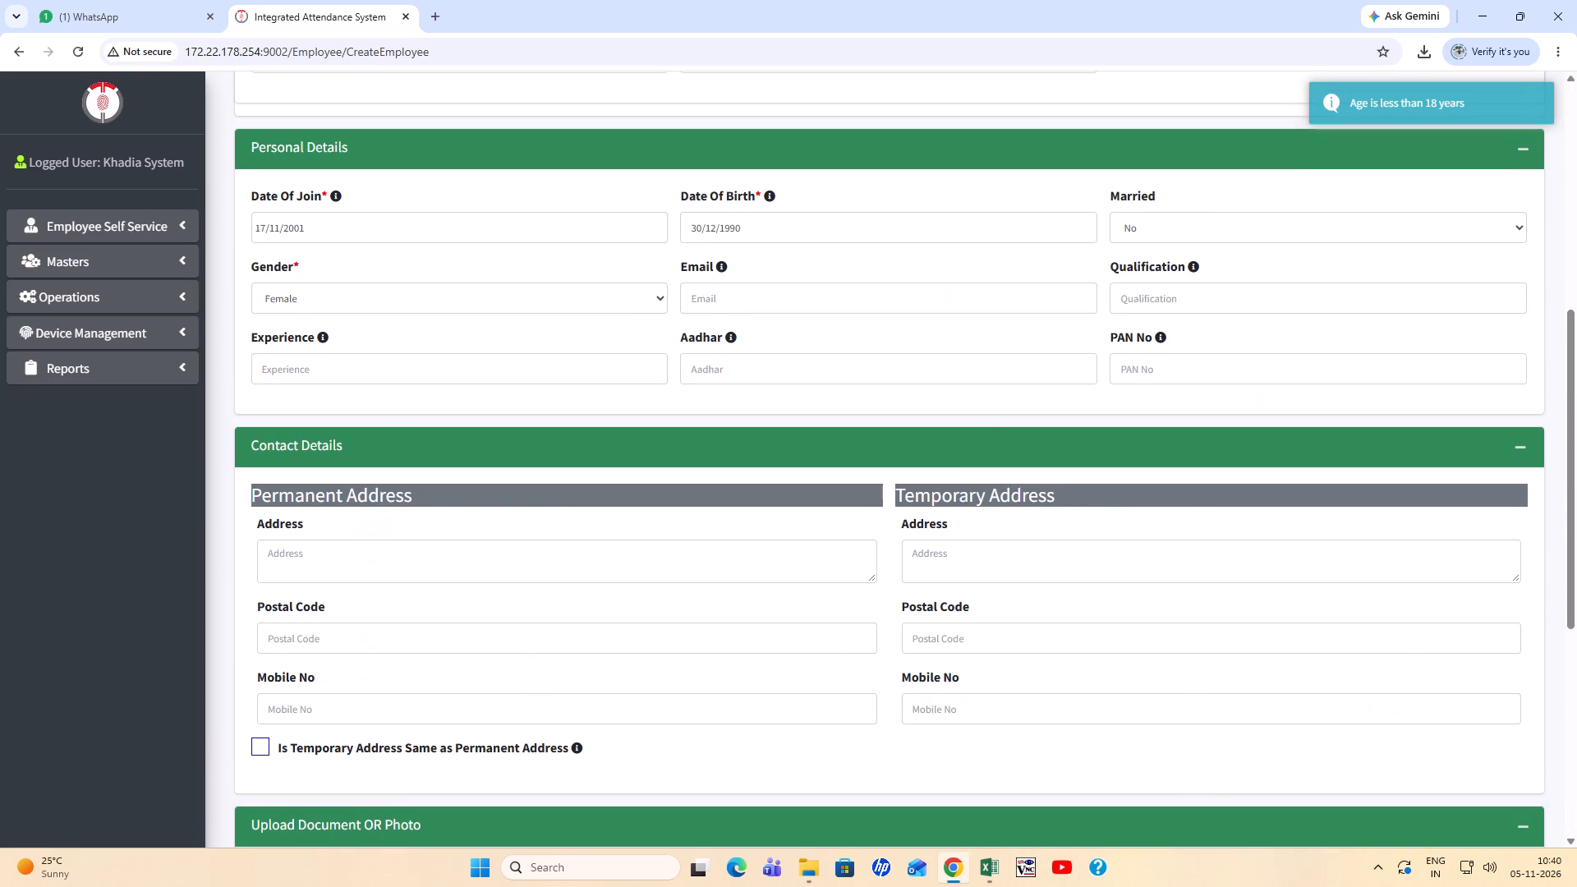
{"action": "scroll", "coordinate": [831, 653], "scroll_direction": "up", "scroll_amount": 5}
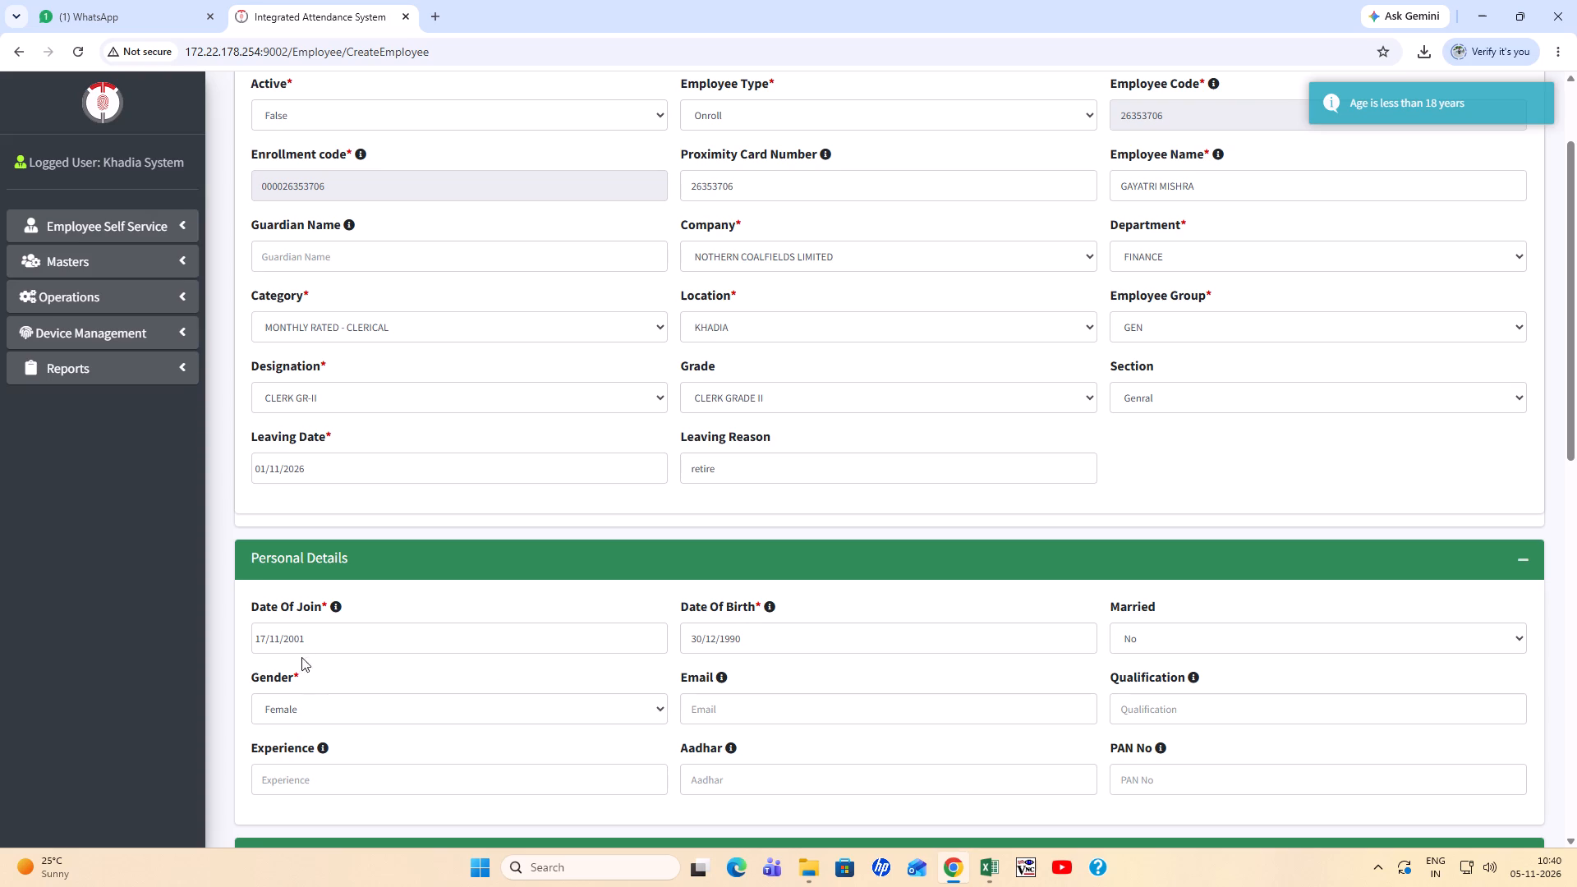
{"action": "left_click", "coordinate": [756, 641]}
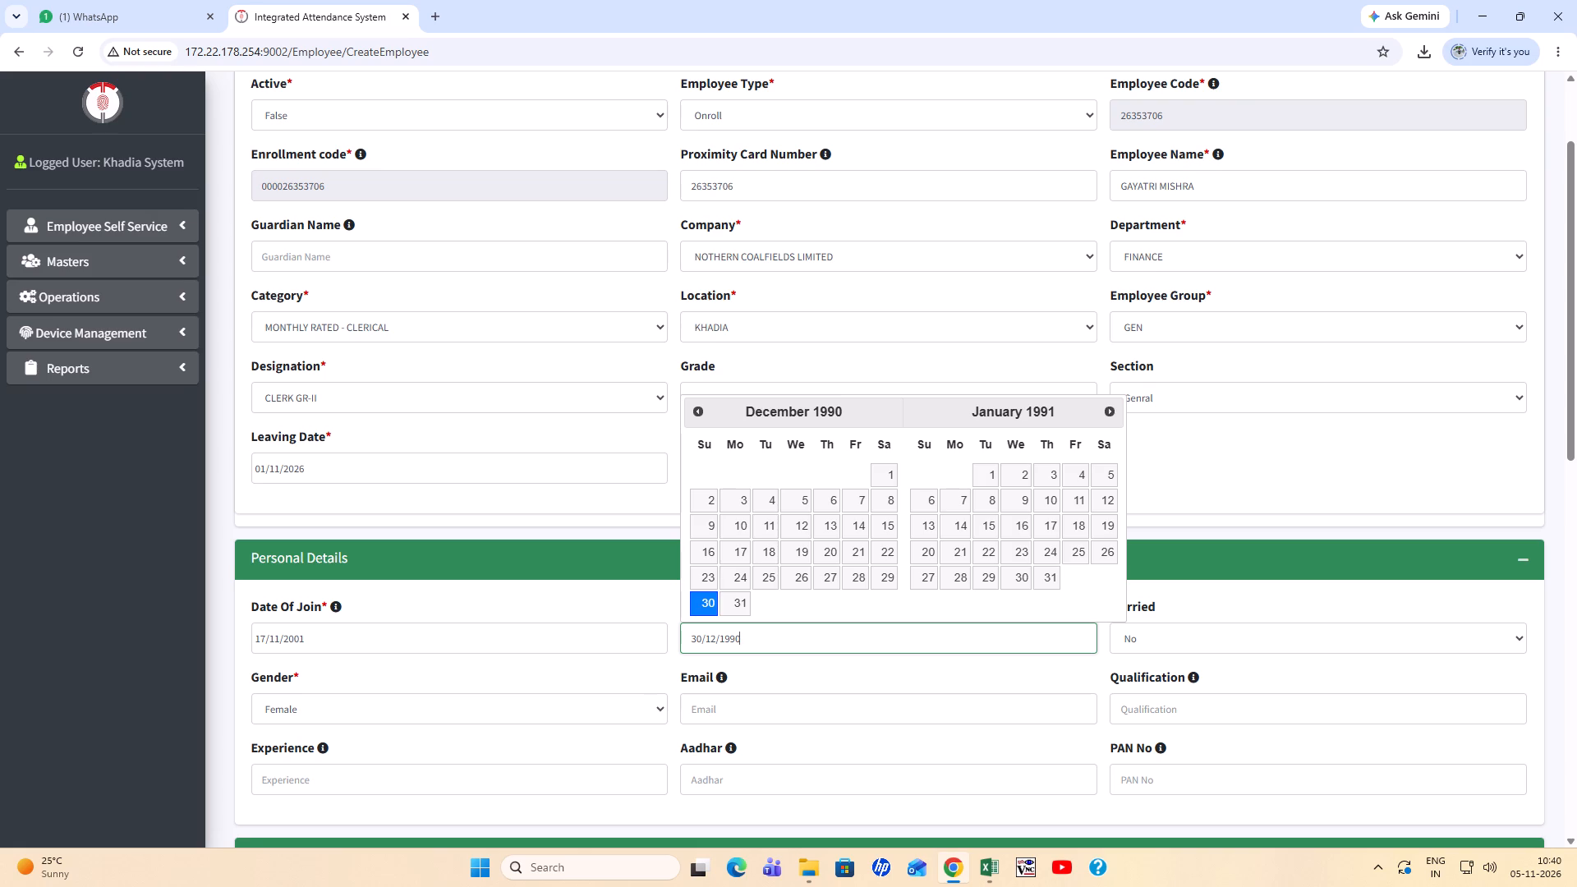
{"action": "left_click", "coordinate": [738, 640]}
{"action": "left_click", "coordinate": [738, 638]}
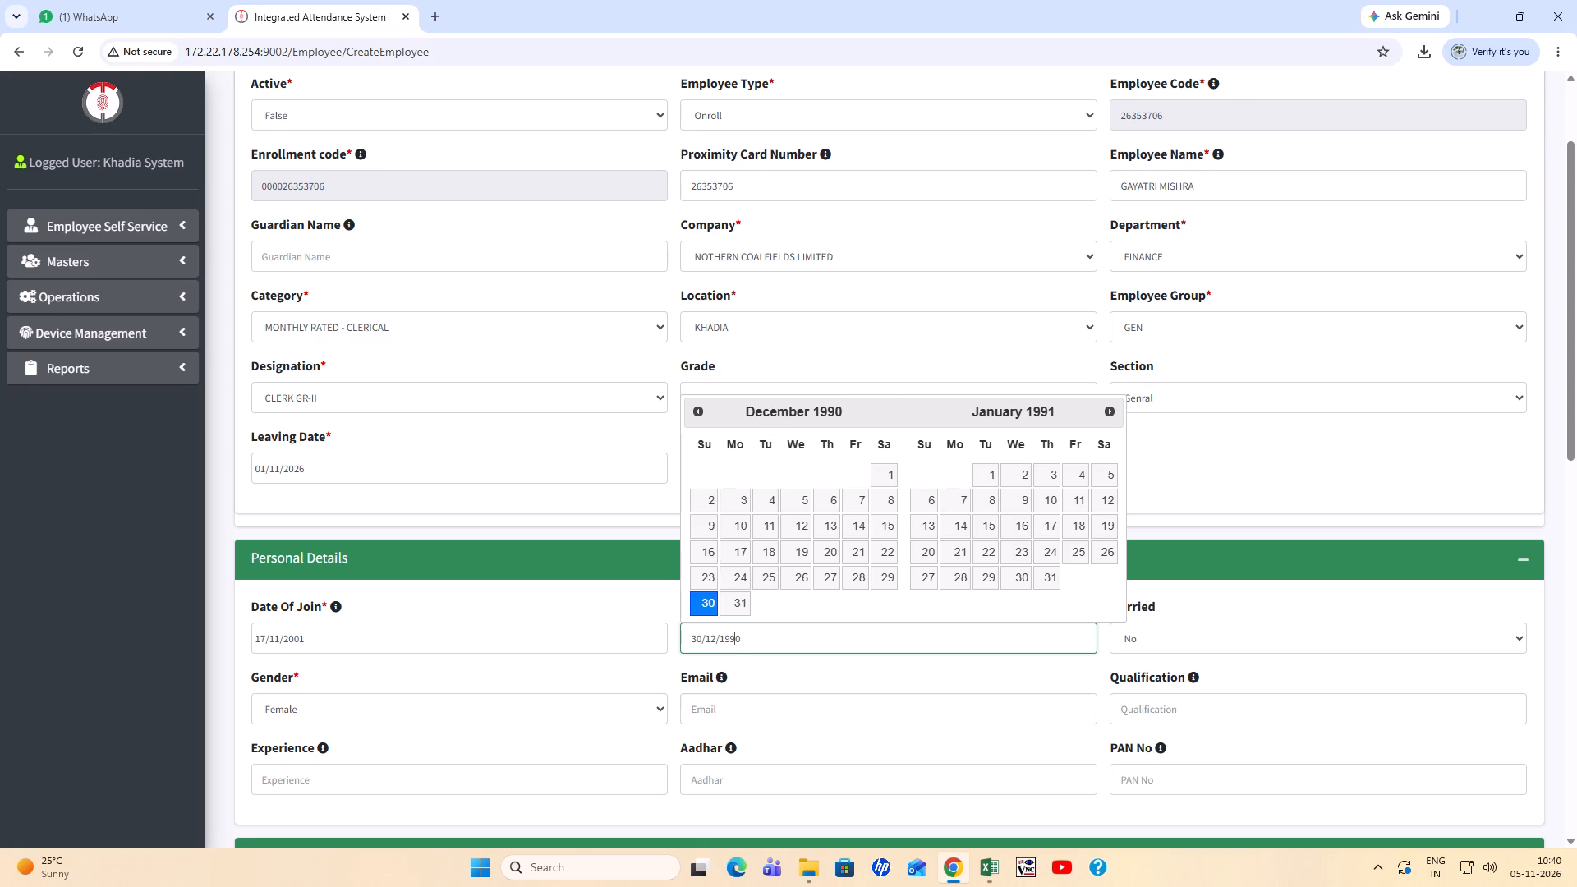
{"action": "left_click", "coordinate": [742, 638]}
{"action": "key", "text": "BackSpace"}
{"action": "key", "text": "BackSpace"}
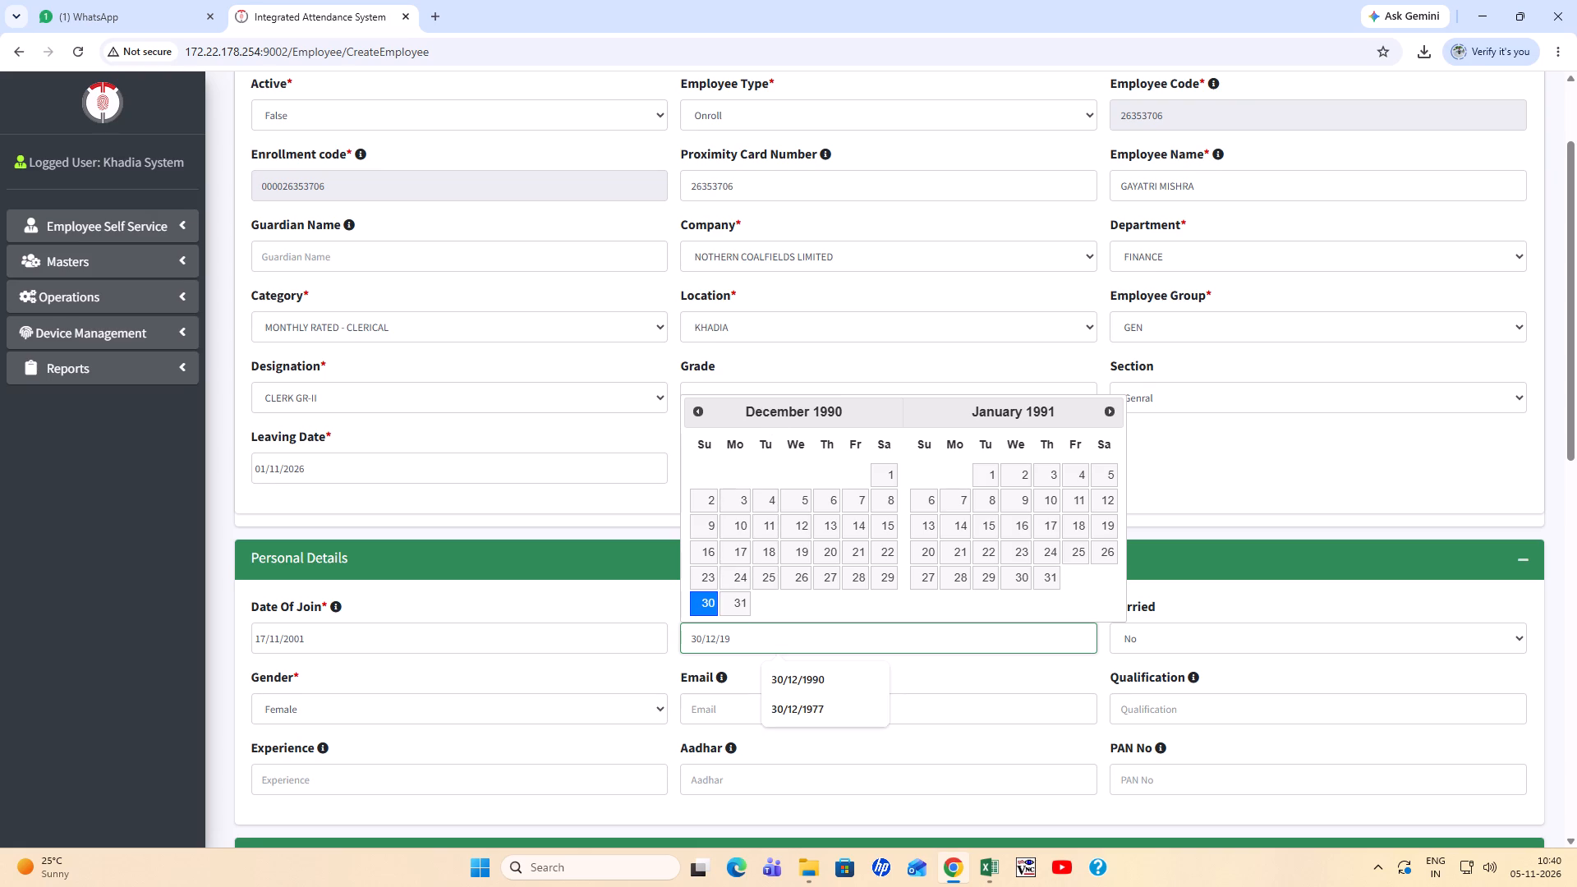
{"action": "type", "text": "66"}
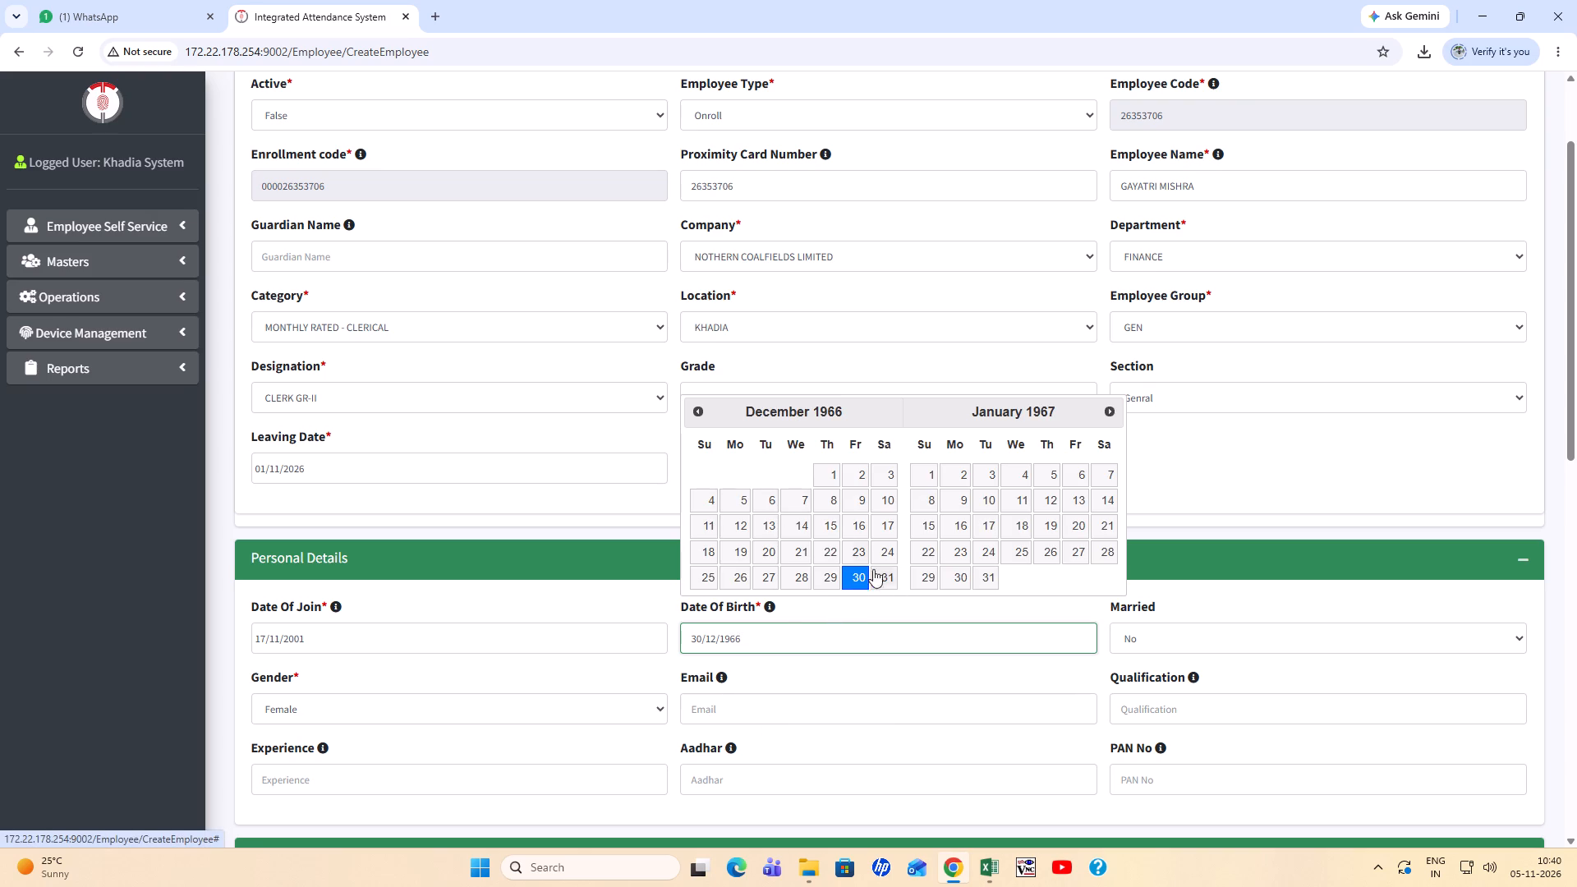
{"action": "left_click", "coordinate": [699, 413]}
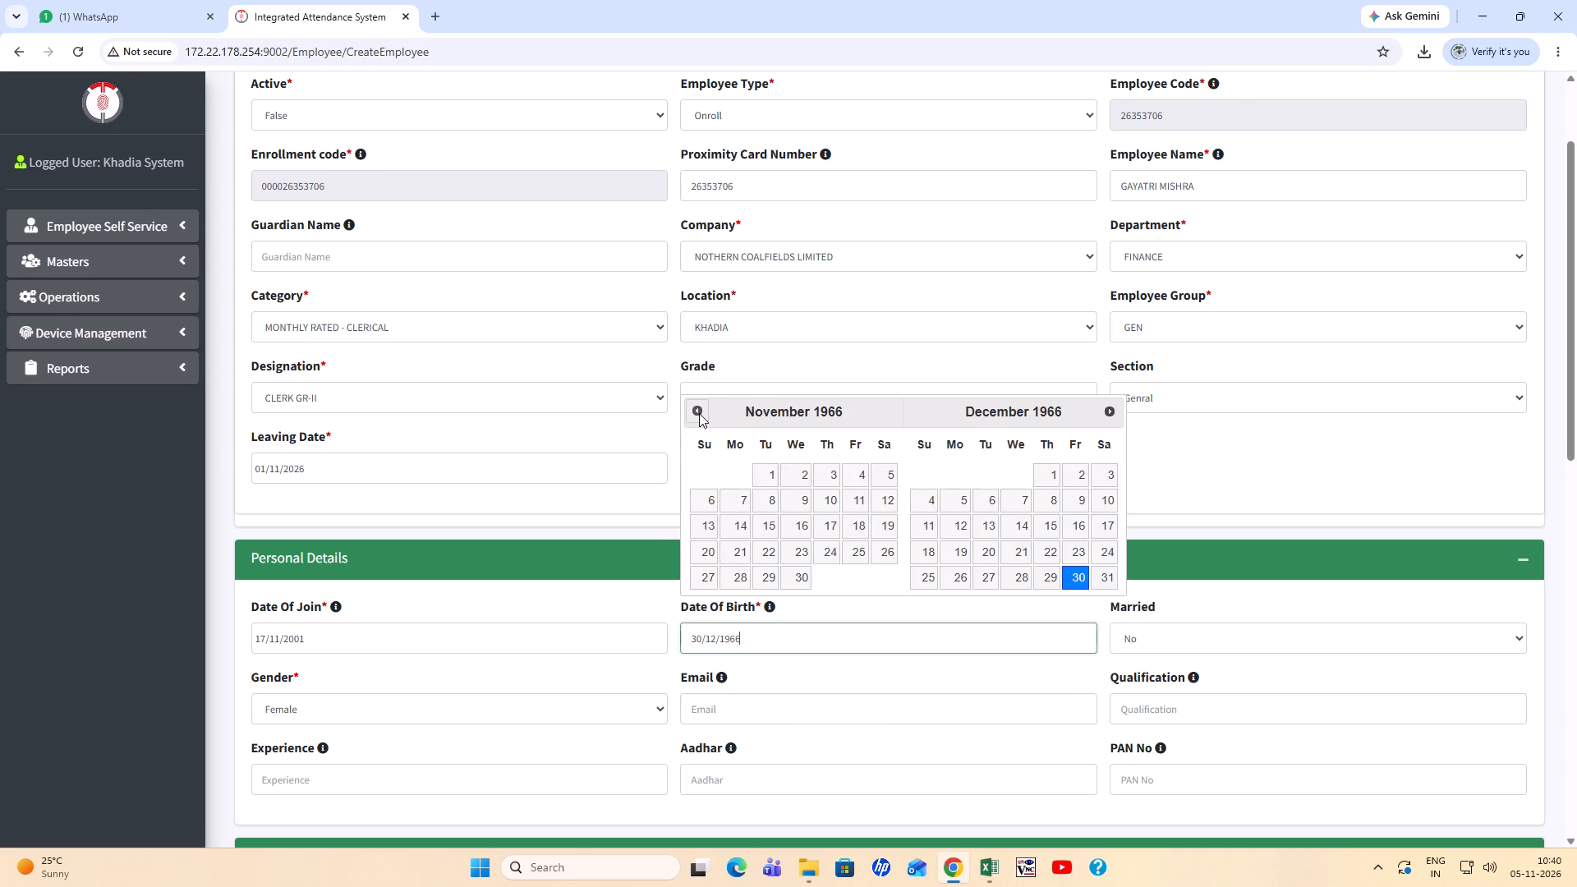
{"action": "left_click", "coordinate": [699, 413]}
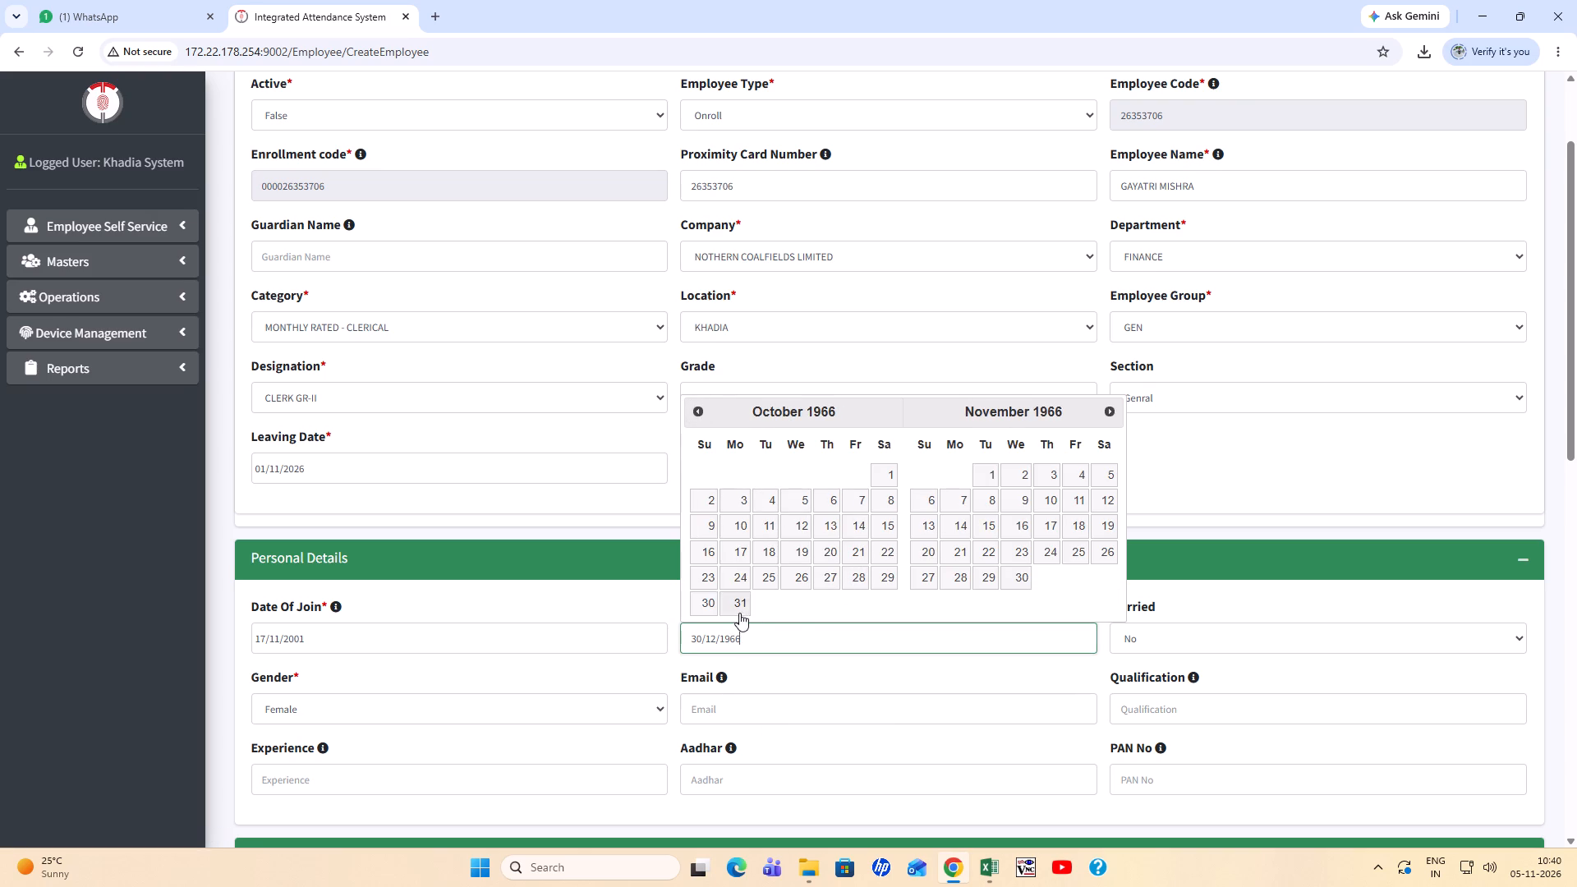
{"action": "left_click", "coordinate": [738, 603]}
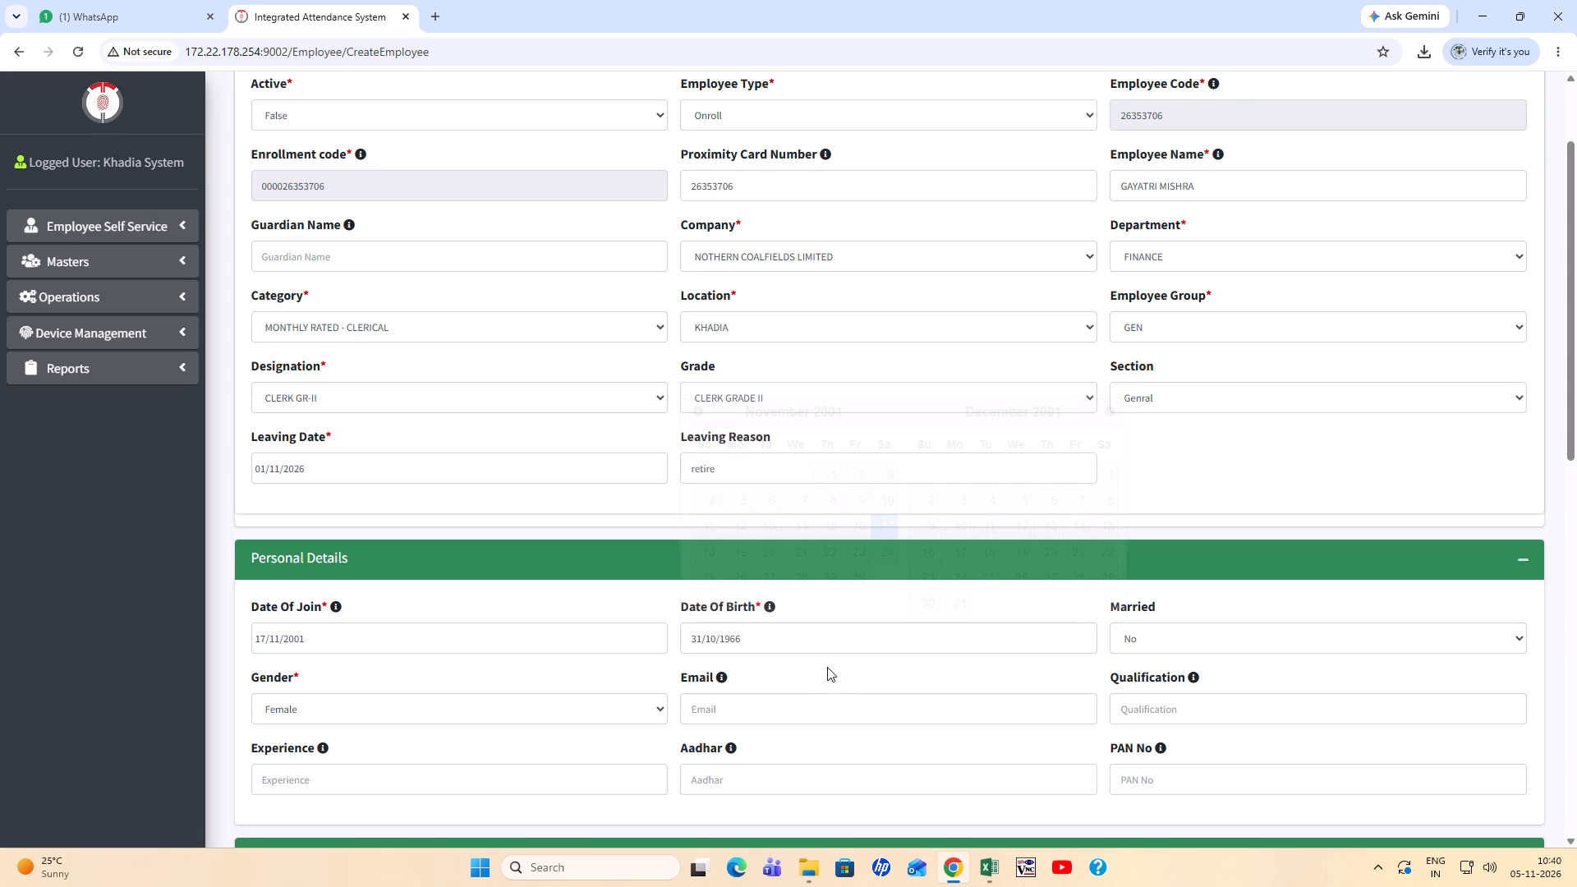
Submit the employee record update with the corrected date of birth and return to the office details.
{"action": "scroll", "coordinate": [823, 665], "scroll_direction": "down", "scroll_amount": 16}
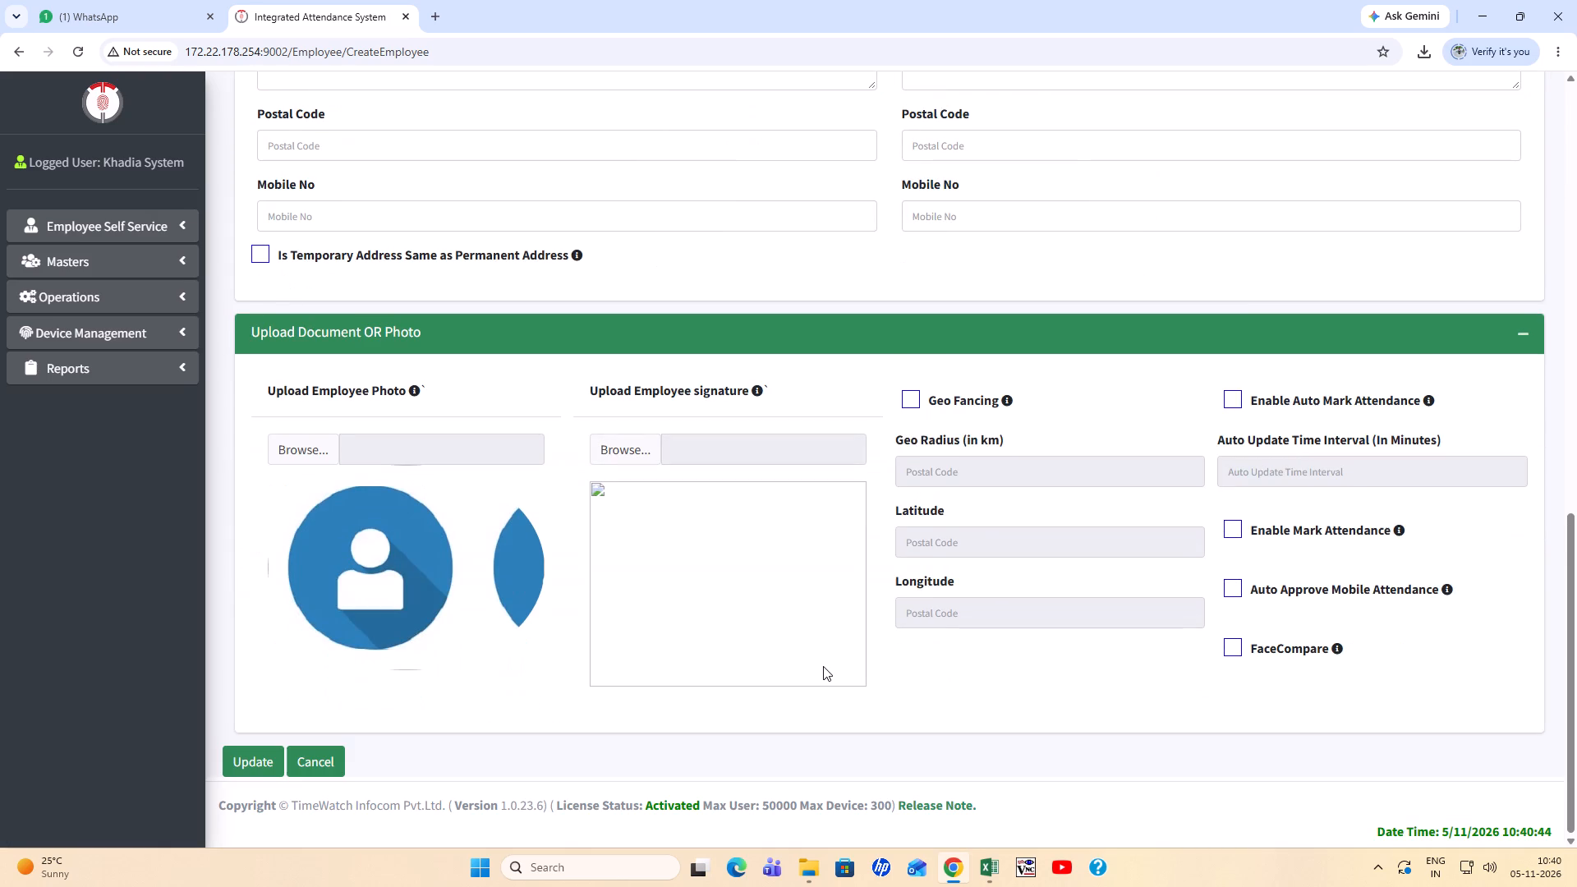
{"action": "left_click", "coordinate": [263, 770]}
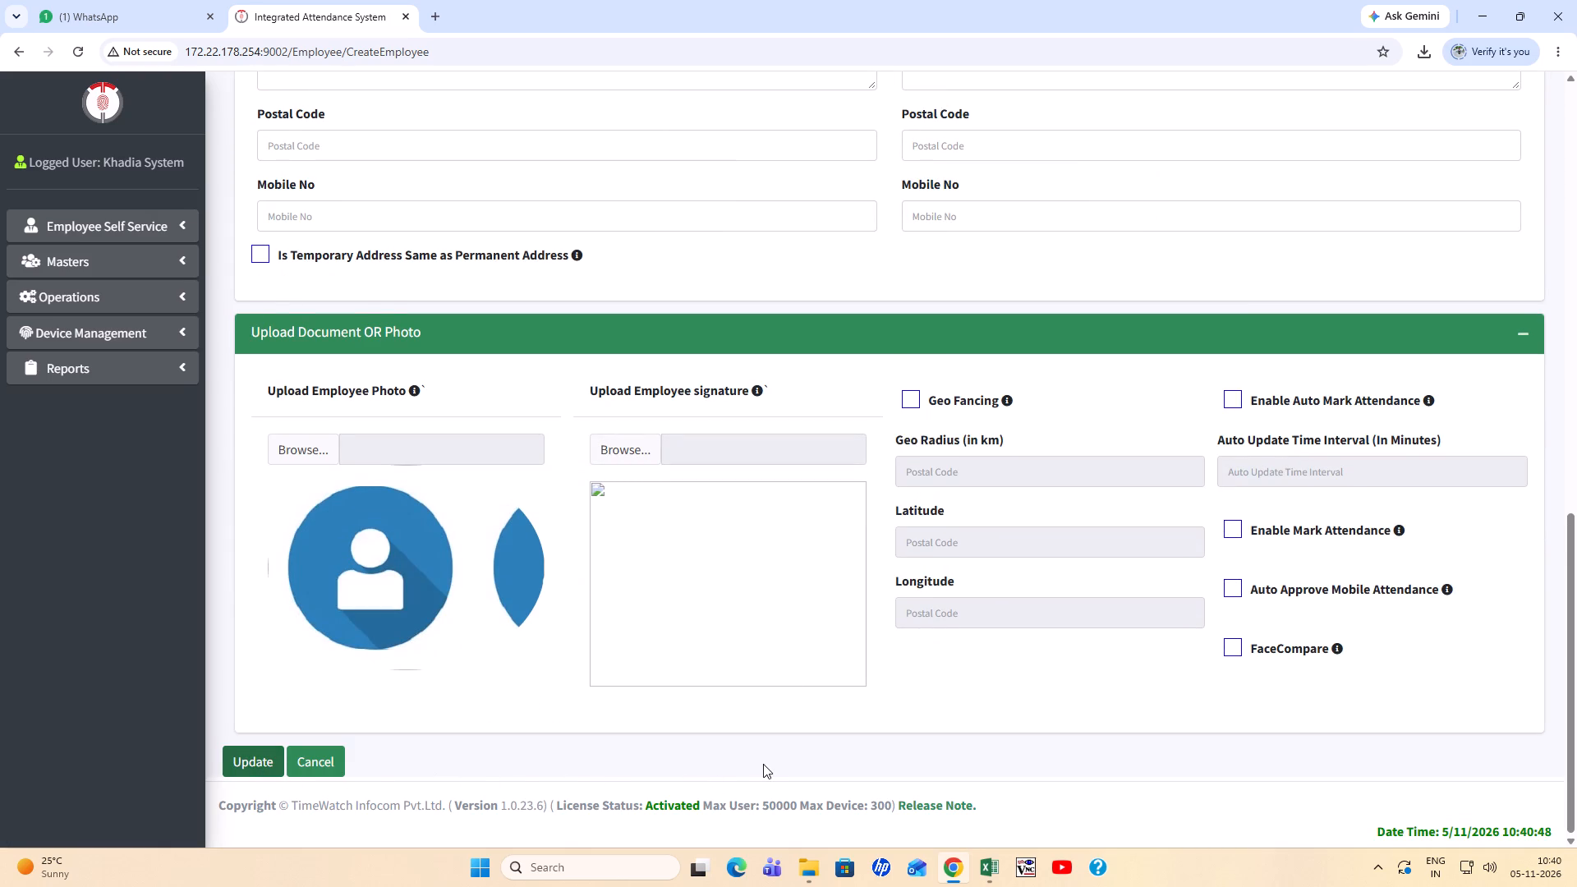
{"action": "scroll", "coordinate": [761, 763], "scroll_direction": "up", "scroll_amount": 19}
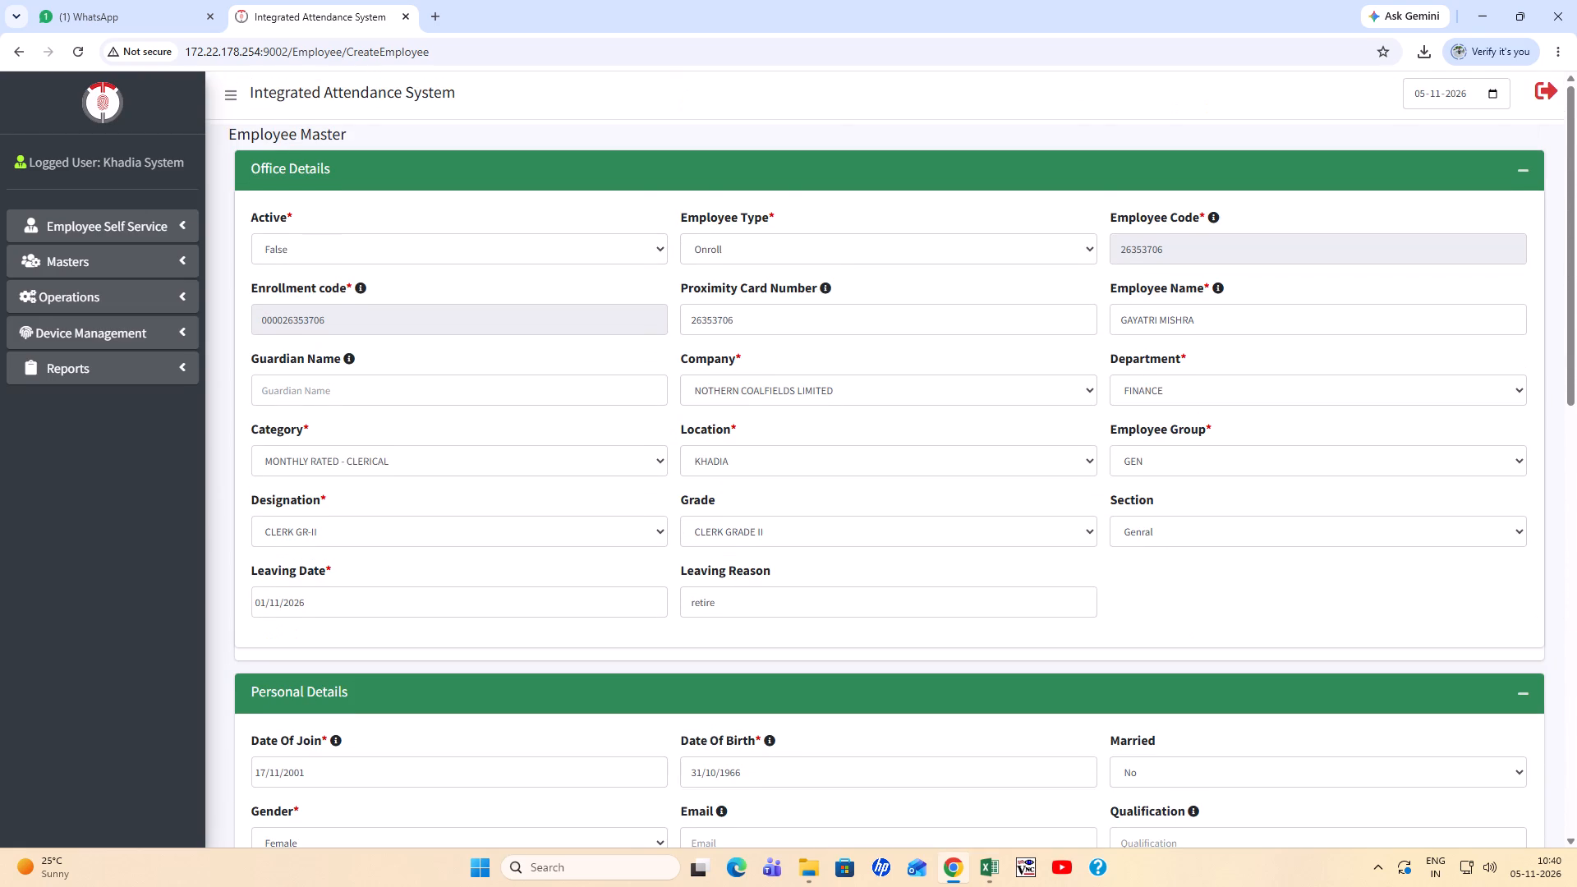
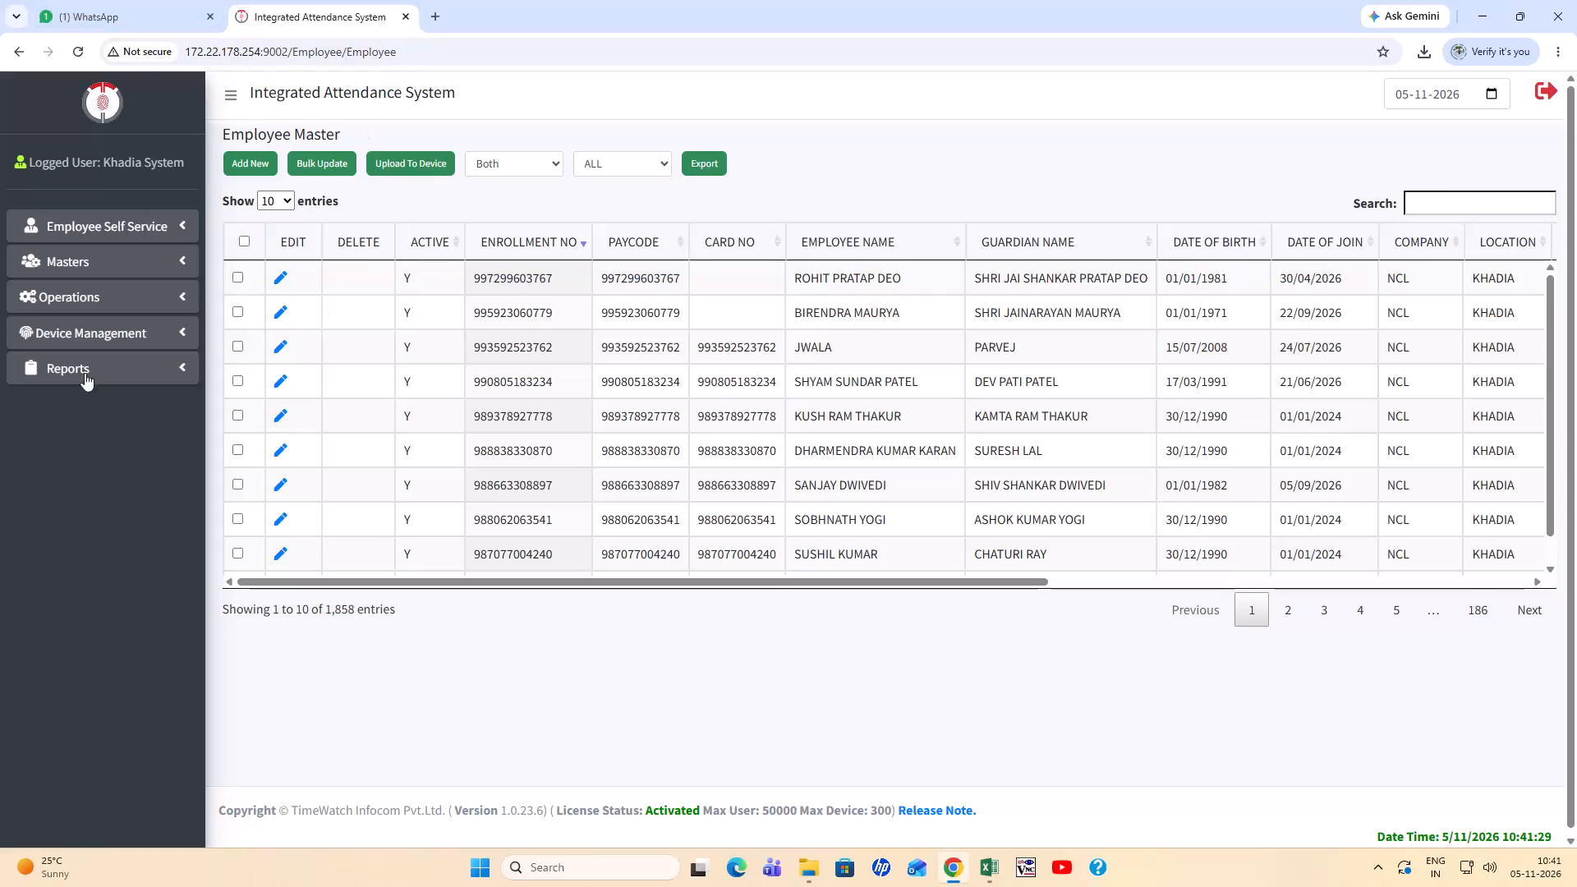
View the enrollment dashboard for the KHADIA location with employees only, excluding contractors.
{"action": "left_click", "coordinate": [42, 337]}
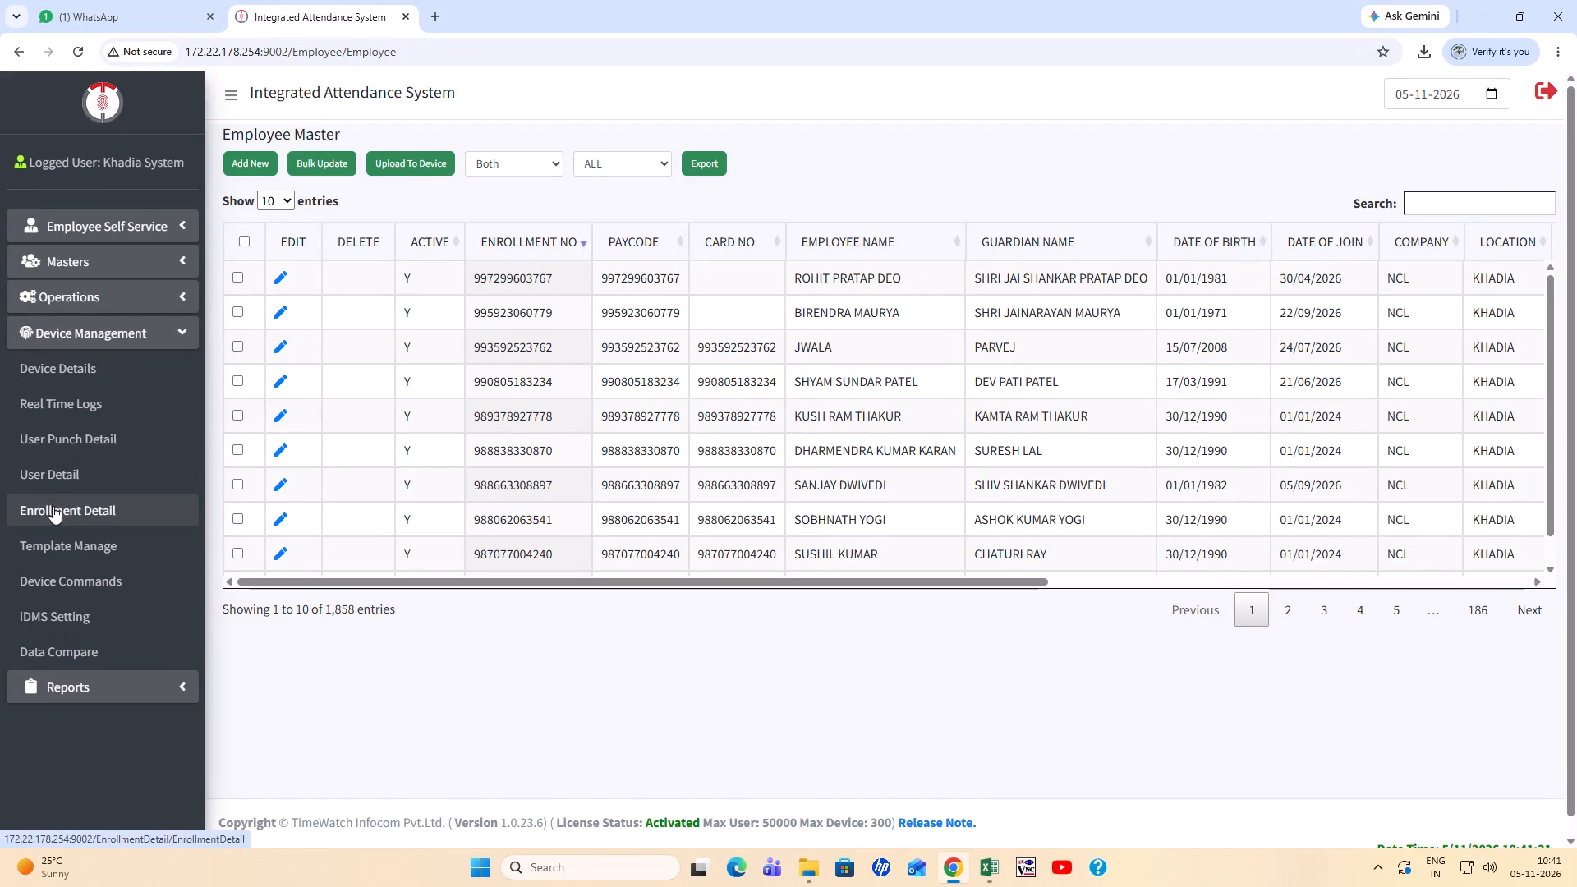
{"action": "left_click", "coordinate": [53, 506]}
{"action": "left_click", "coordinate": [311, 209]}
{"action": "left_click", "coordinate": [1002, 199]}
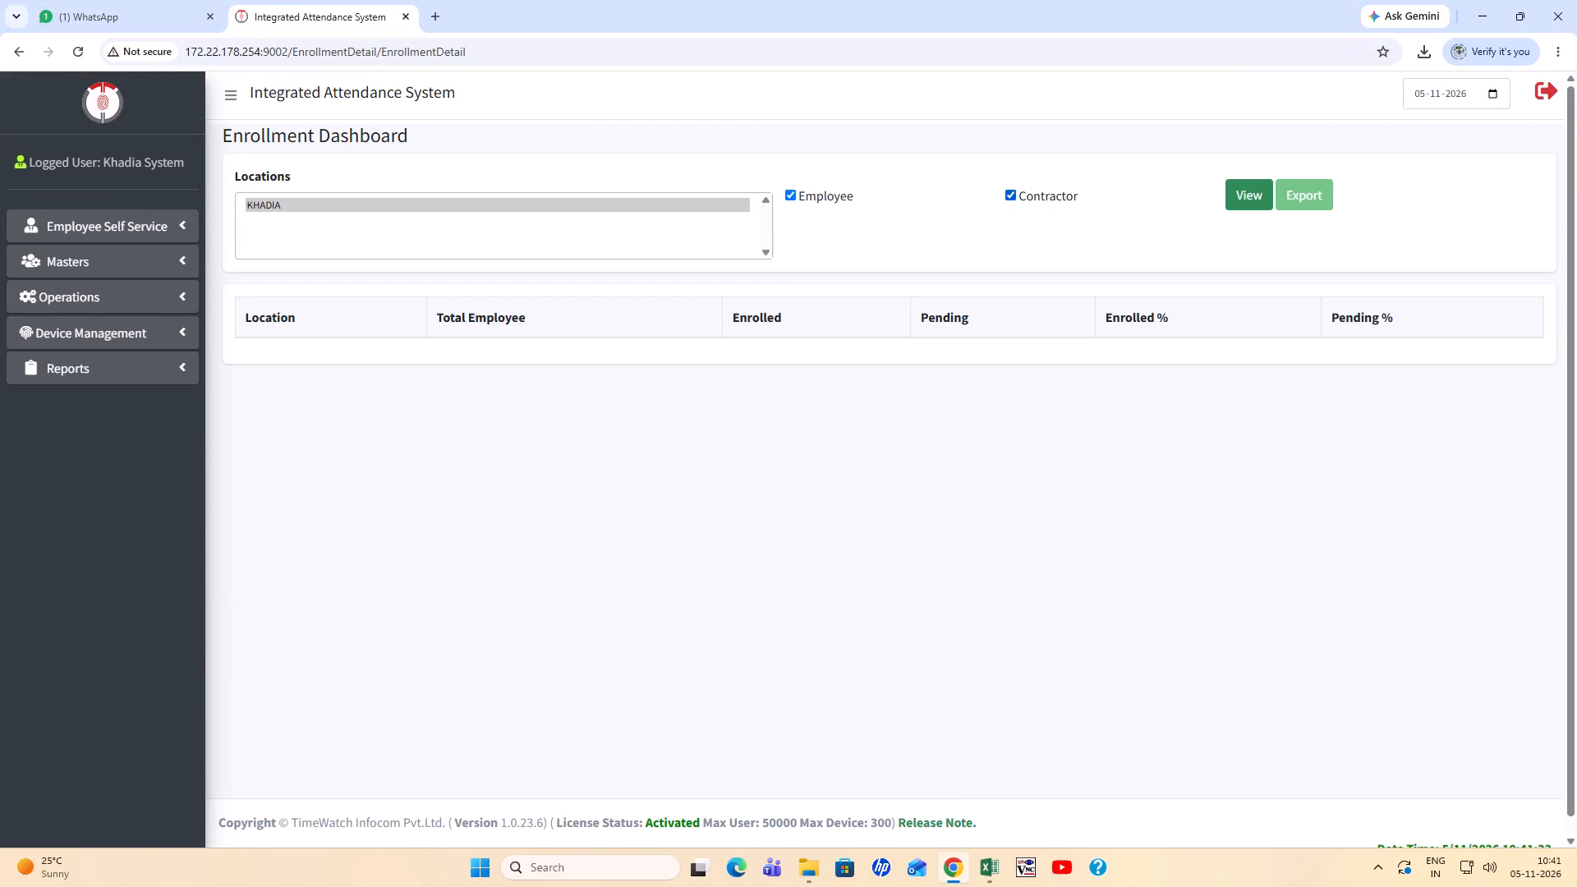
{"action": "left_click", "coordinate": [1009, 195]}
{"action": "left_click", "coordinate": [1241, 192]}
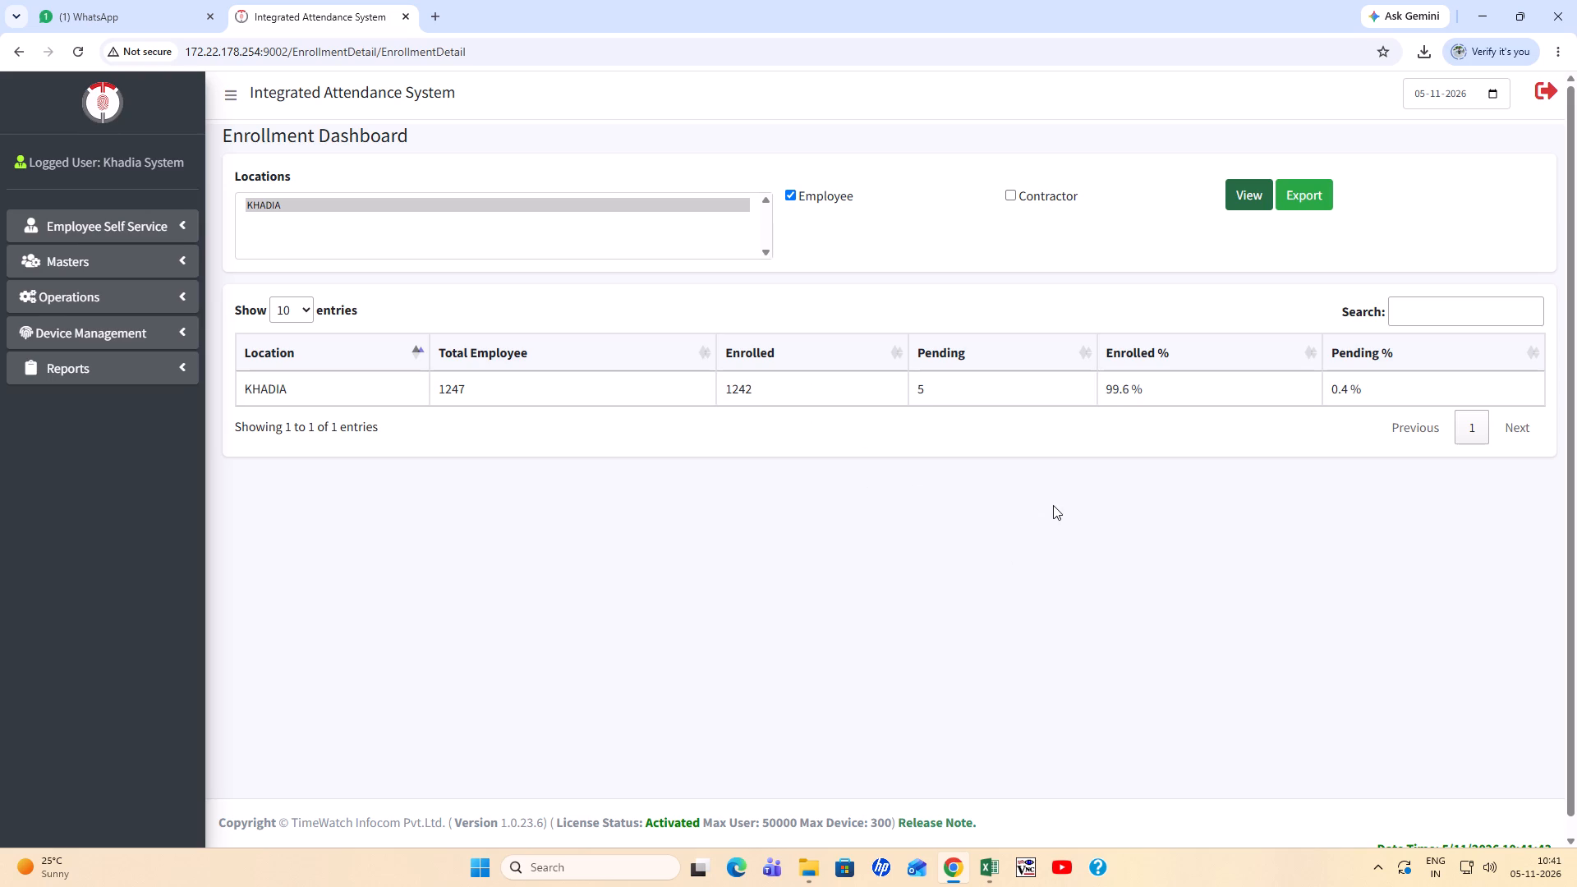
{"action": "left_click", "coordinate": [73, 260]}
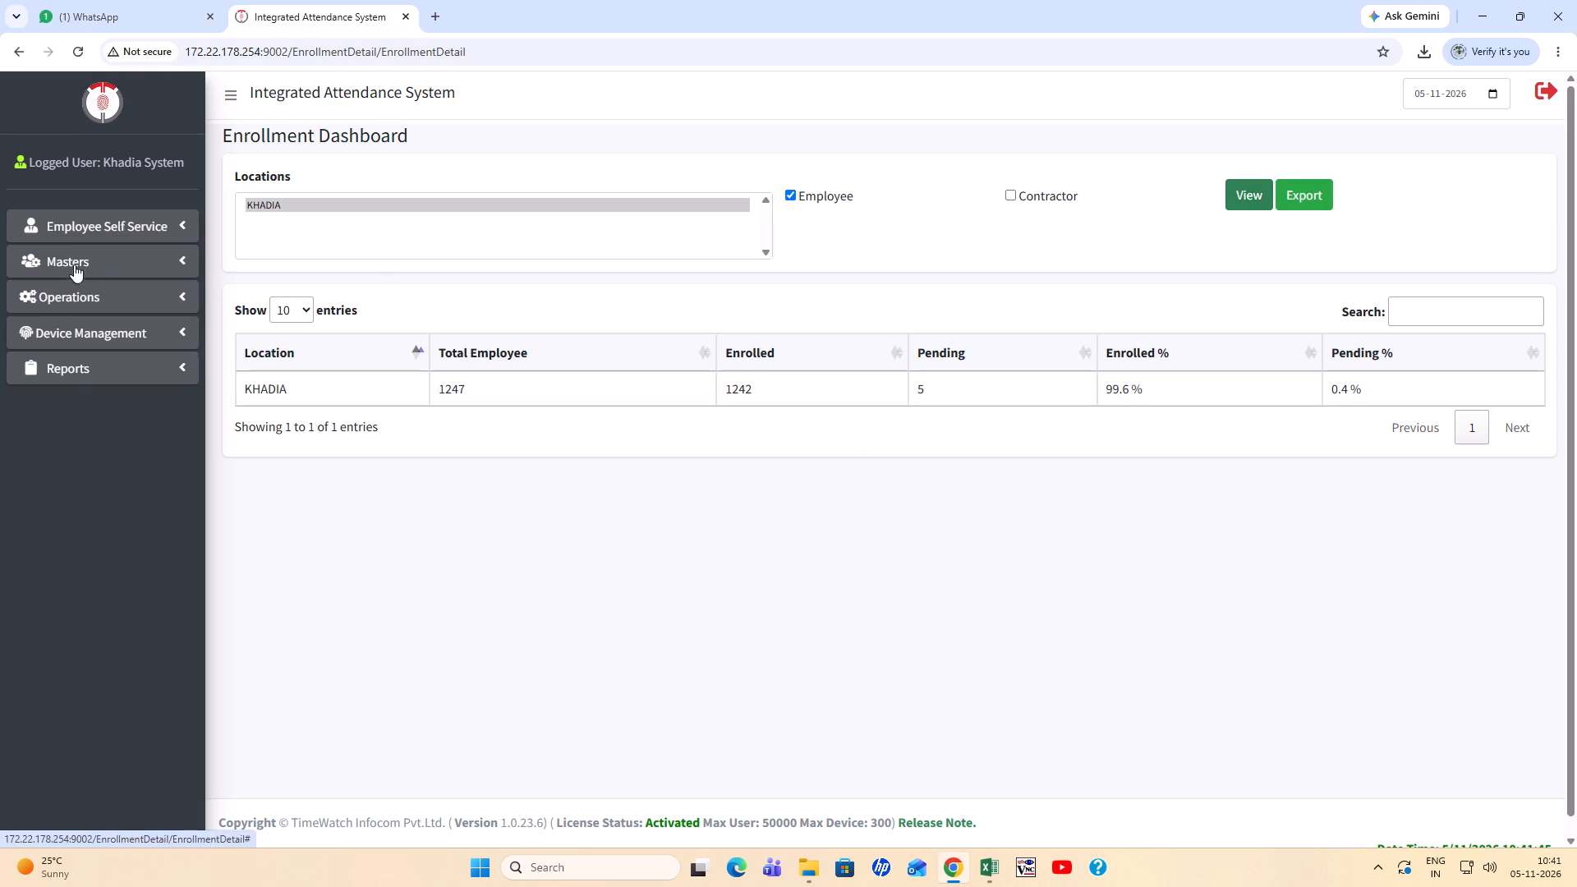
{"action": "left_click", "coordinate": [51, 547]}
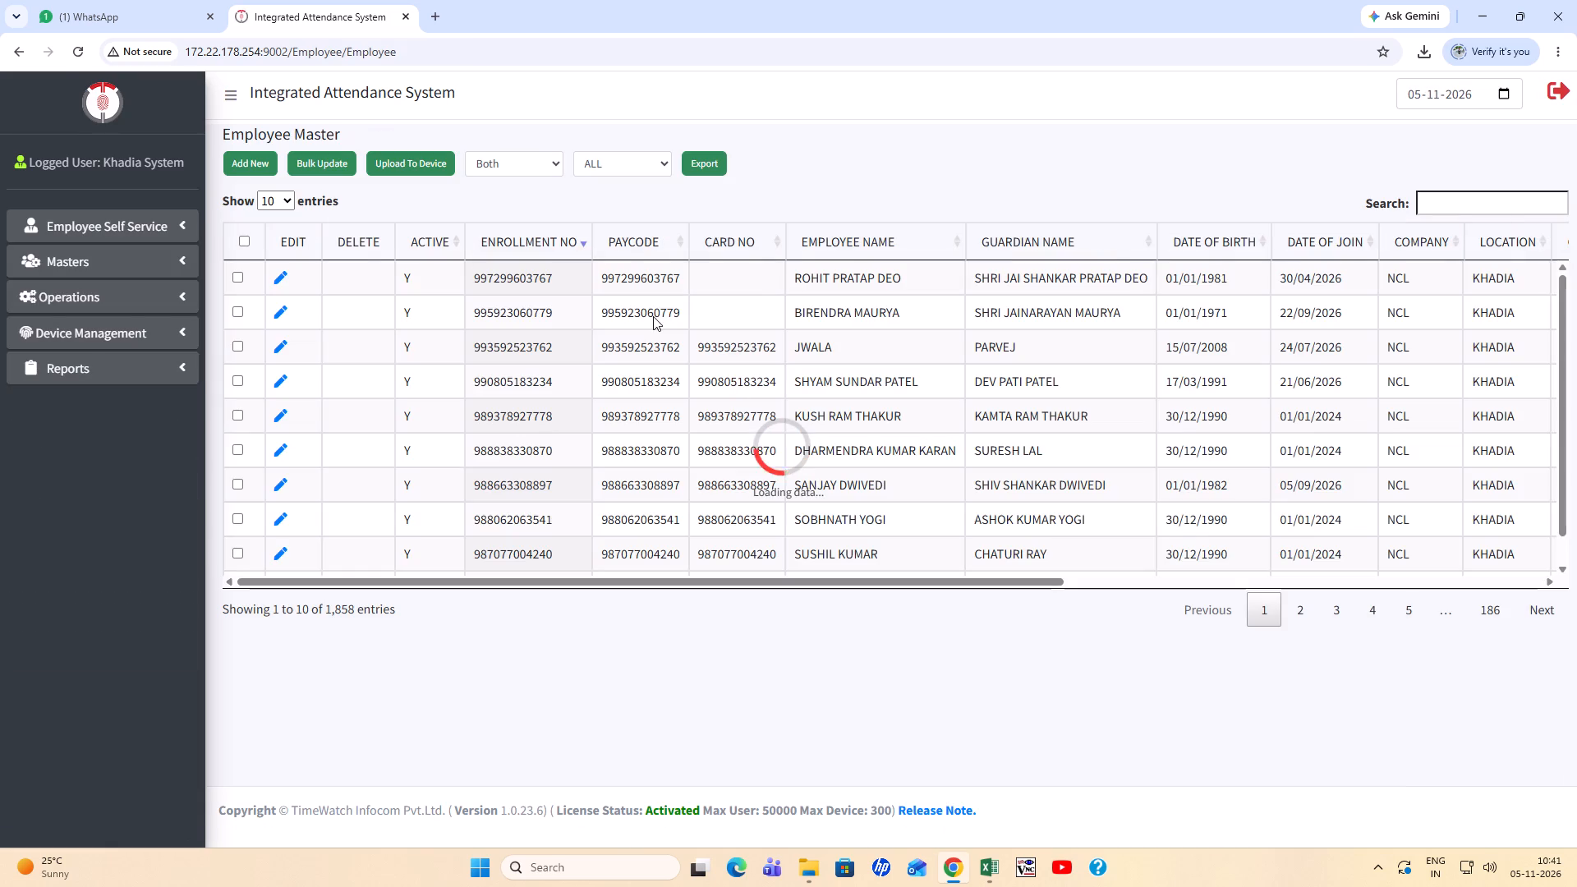
{"action": "left_click", "coordinate": [1462, 200]}
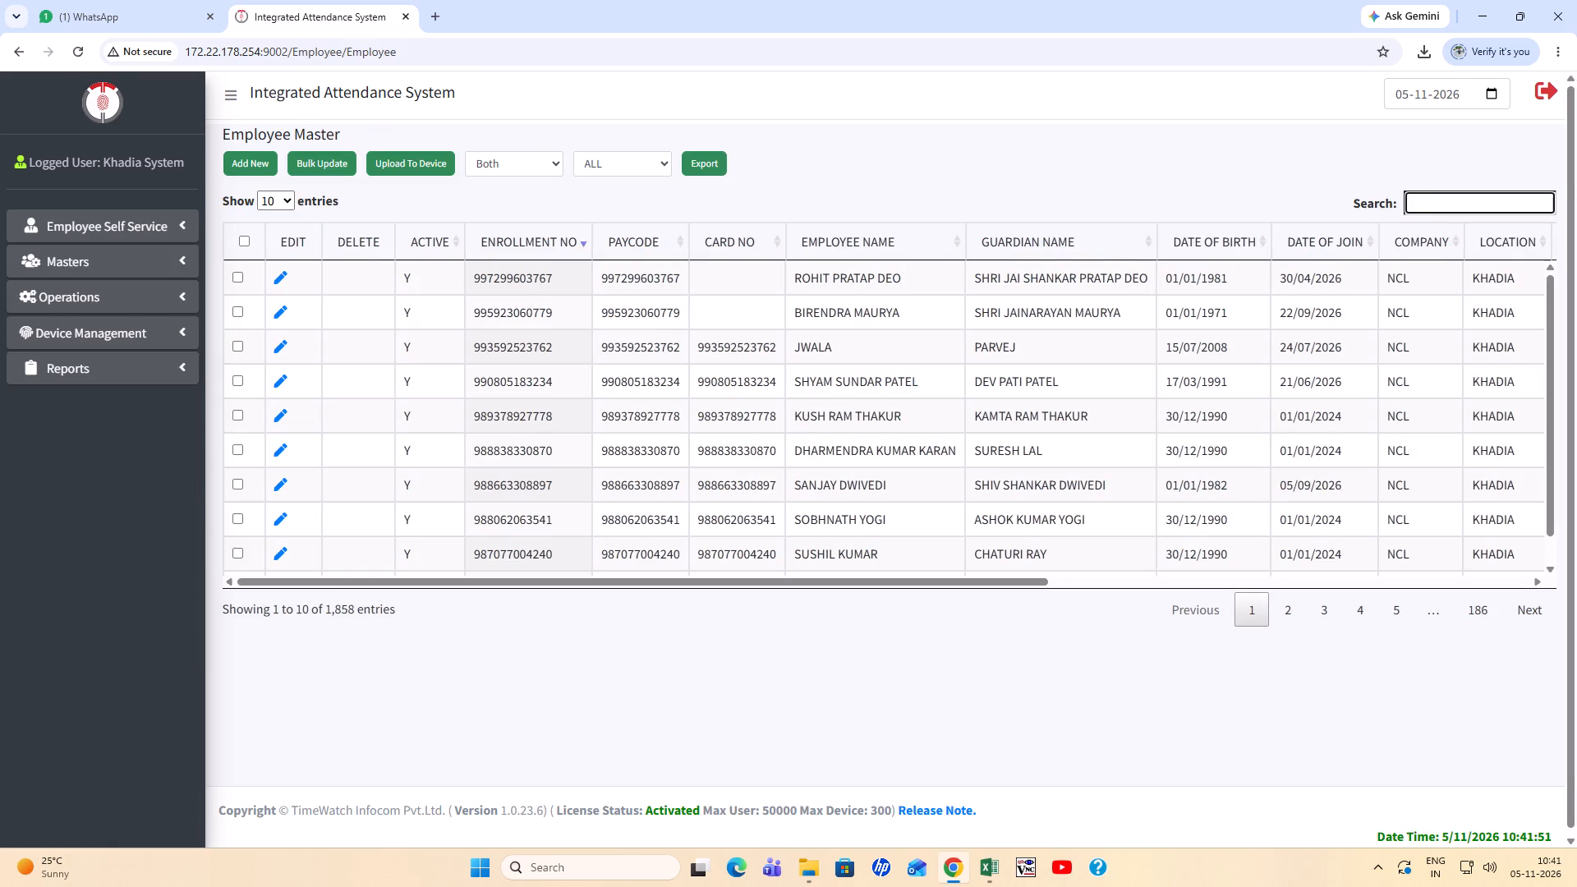
{"action": "left_click", "coordinate": [1461, 204]}
{"action": "key", "text": "d"}
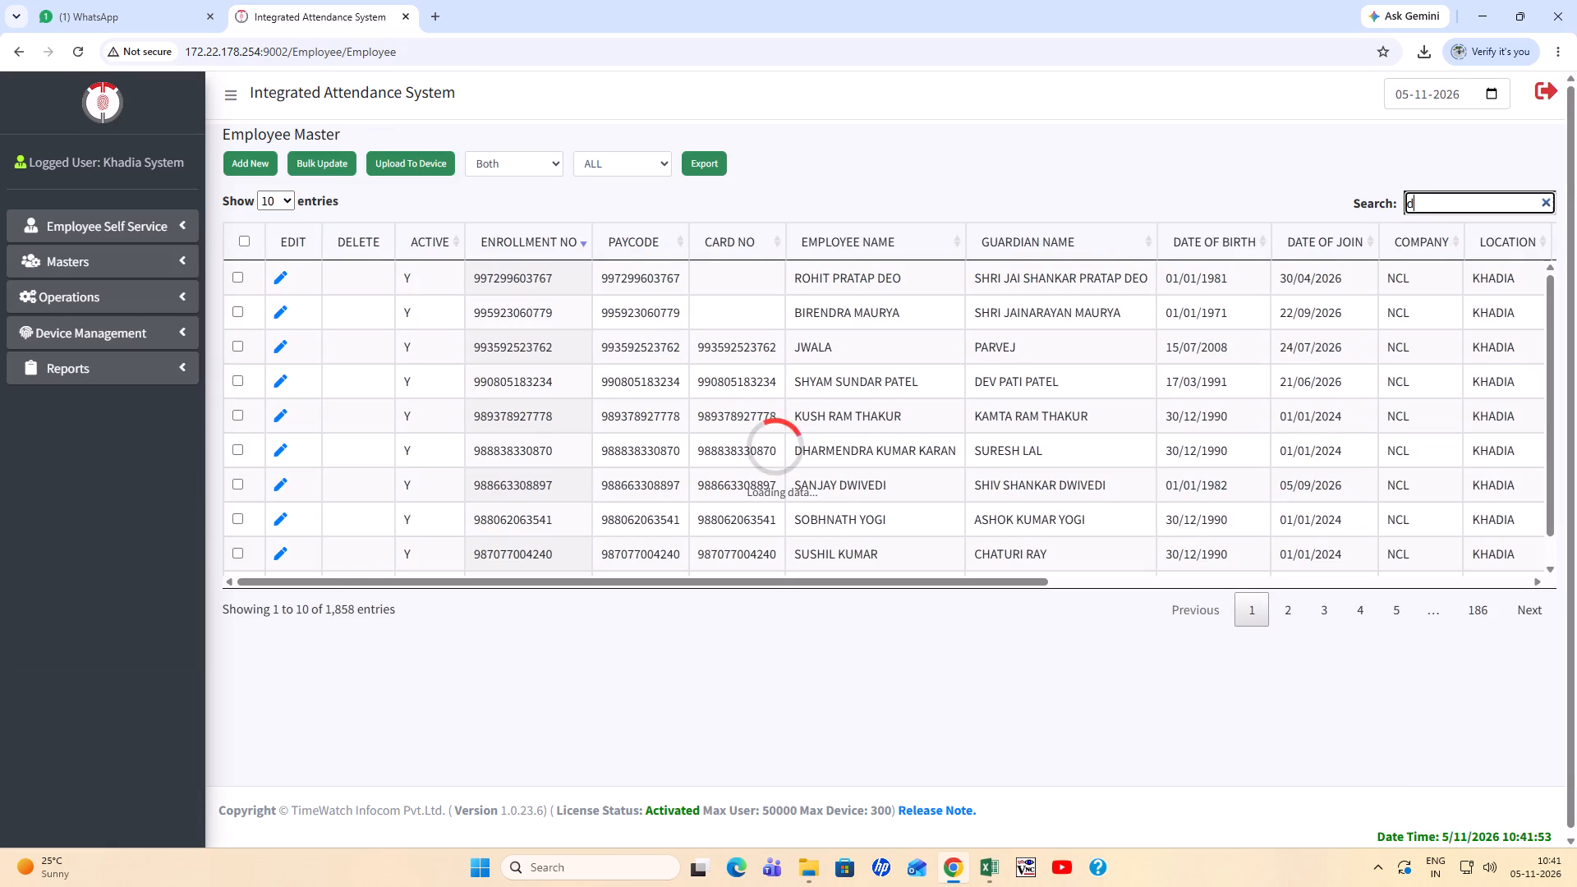
{"action": "type", "text": "inesh"}
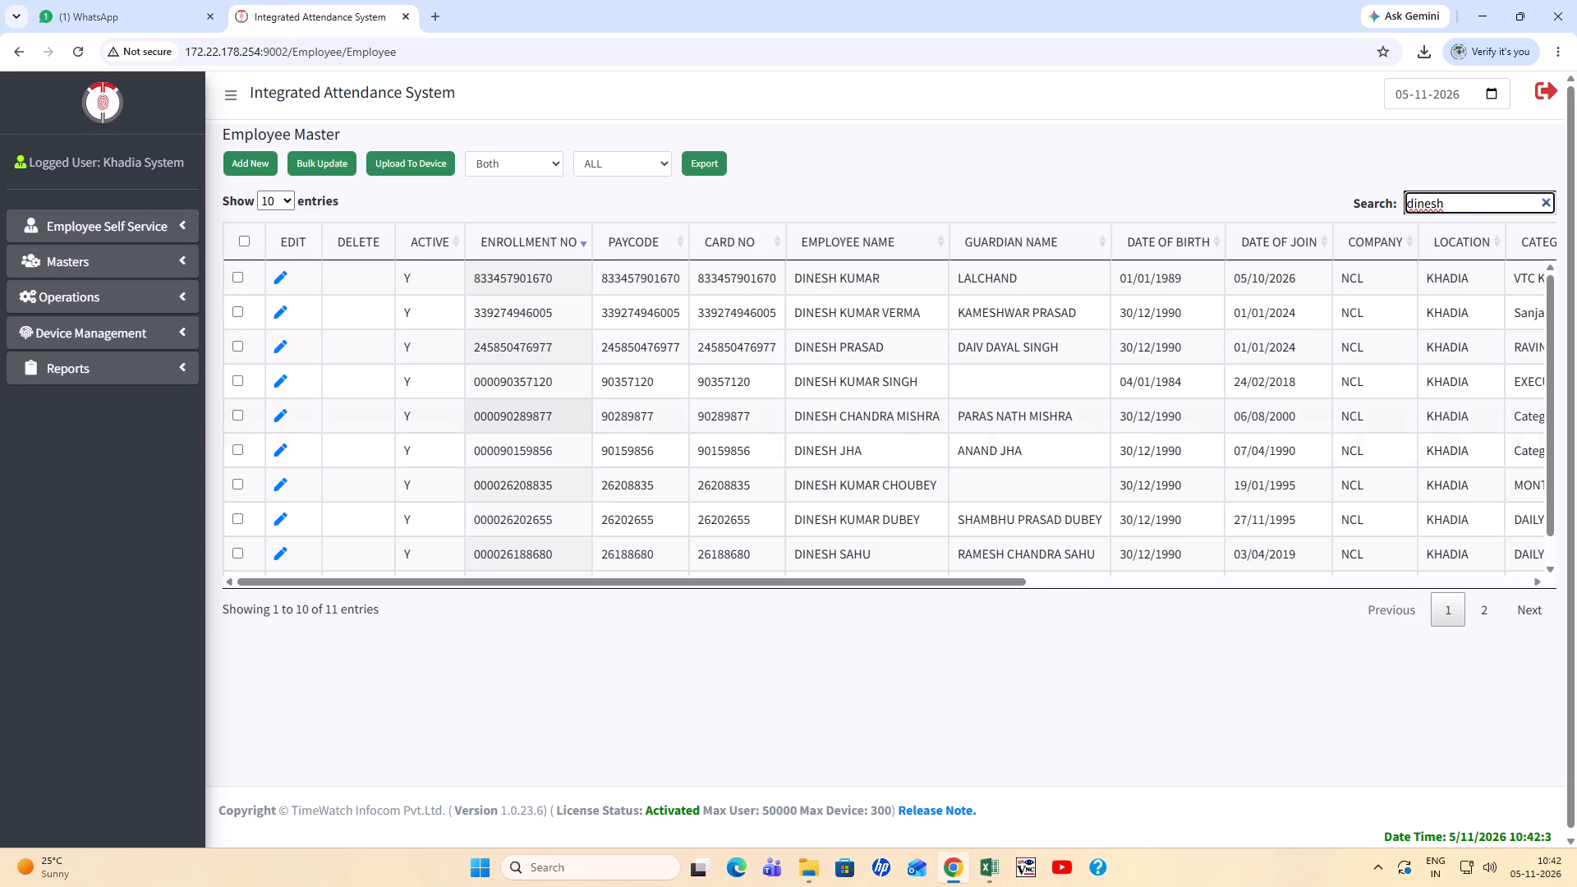
{"action": "left_click", "coordinate": [279, 449]}
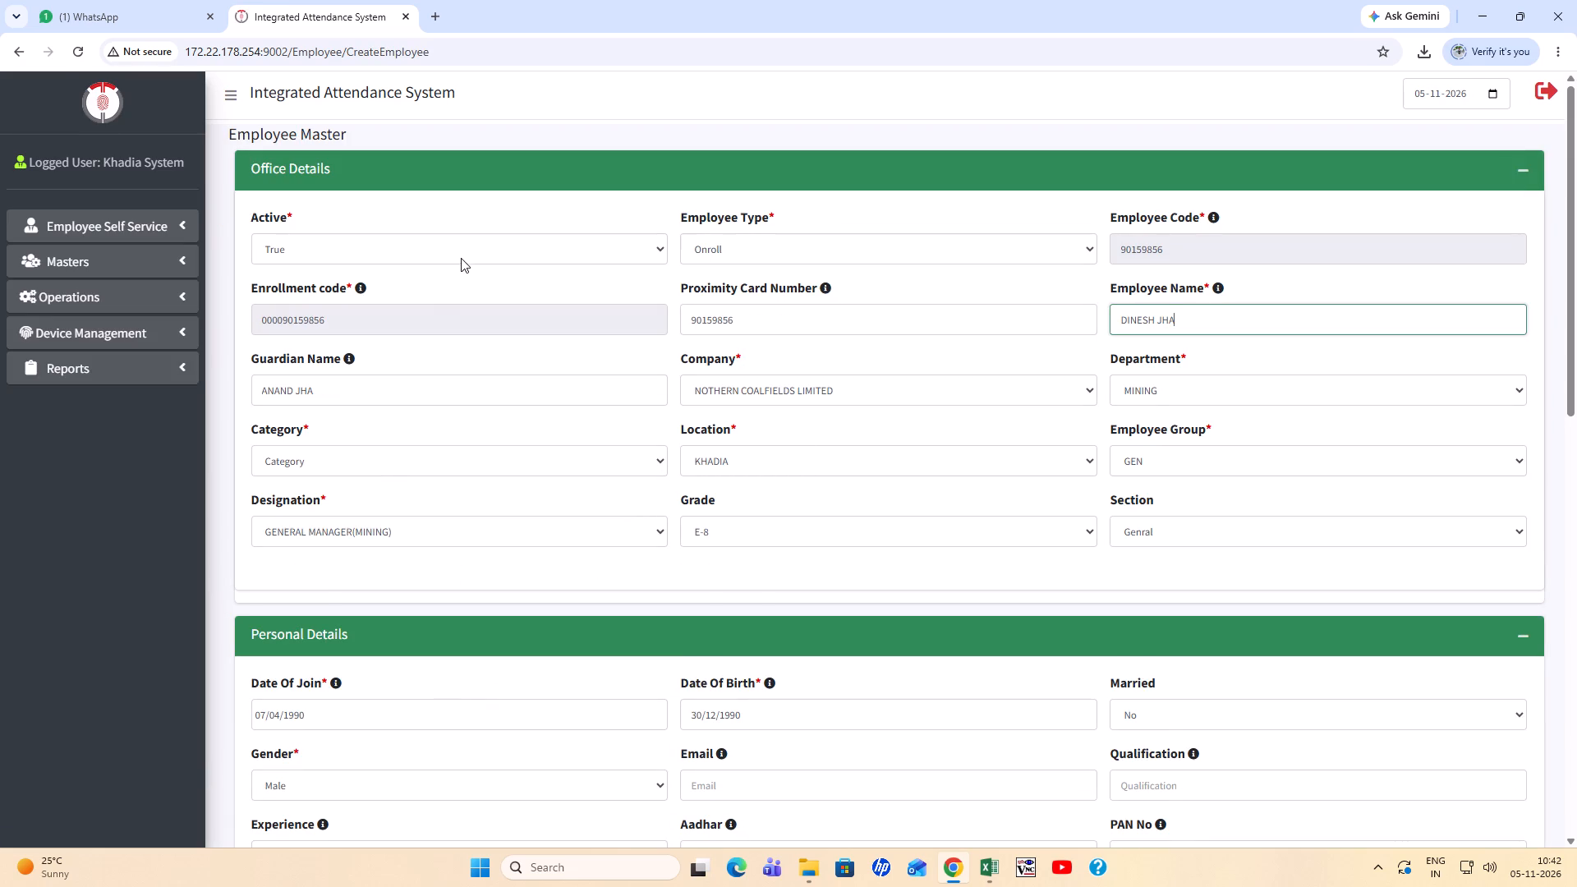
Deactivate the employee by setting Active to False with leaving date 31/08/2026 and leaving reason "retire".
{"action": "left_click", "coordinate": [463, 256]}
{"action": "left_click", "coordinate": [411, 292]}
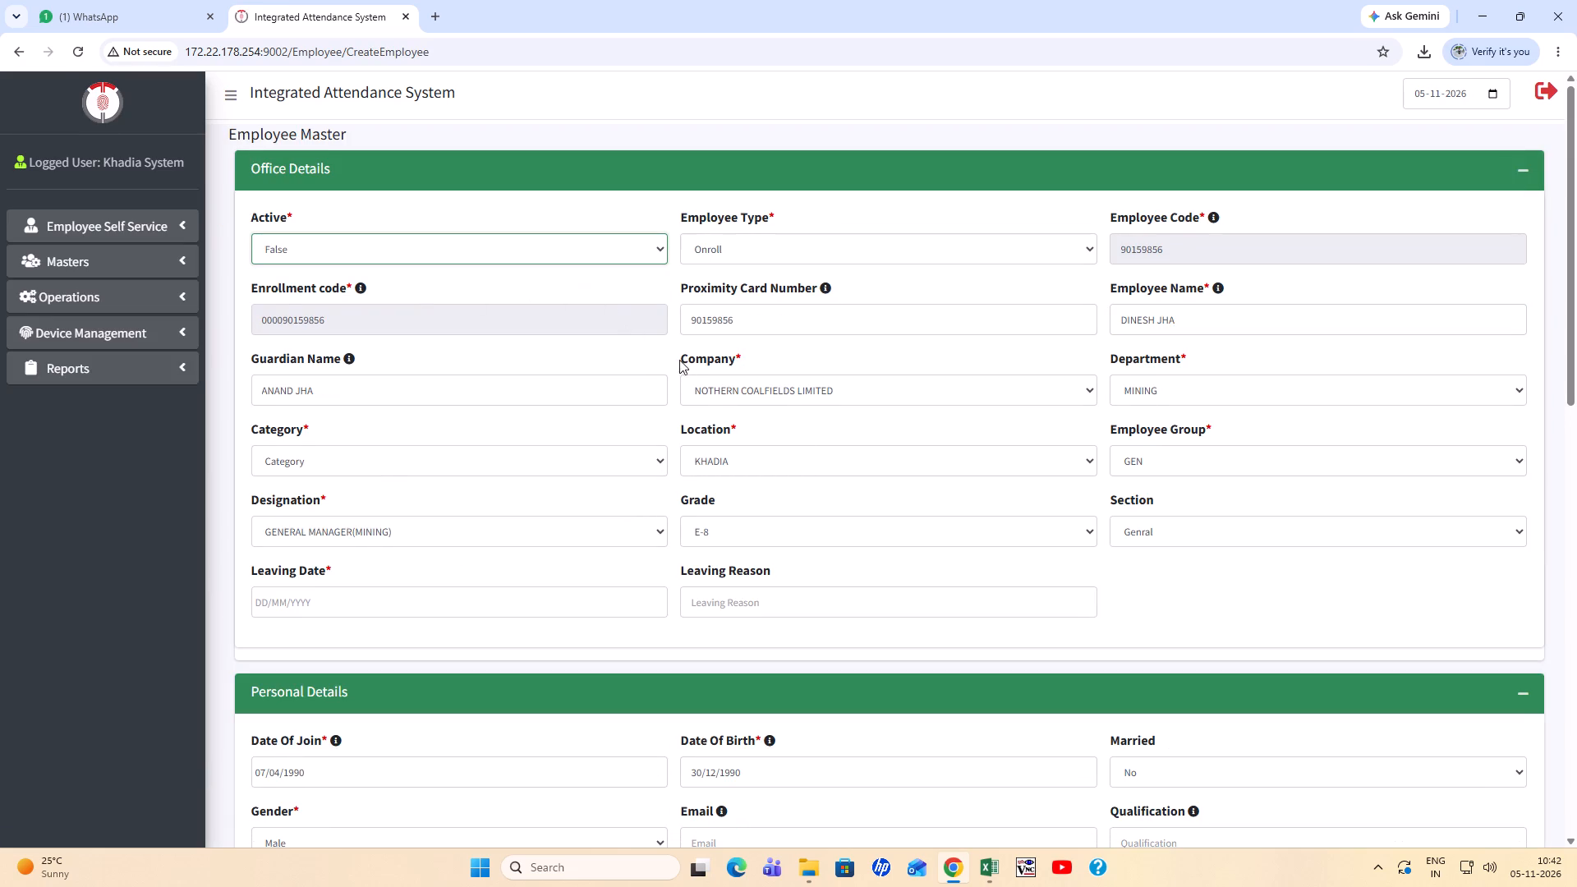
{"action": "scroll", "coordinate": [722, 375], "scroll_direction": "down", "scroll_amount": 4}
{"action": "scroll", "coordinate": [430, 577], "scroll_direction": "down", "scroll_amount": 2}
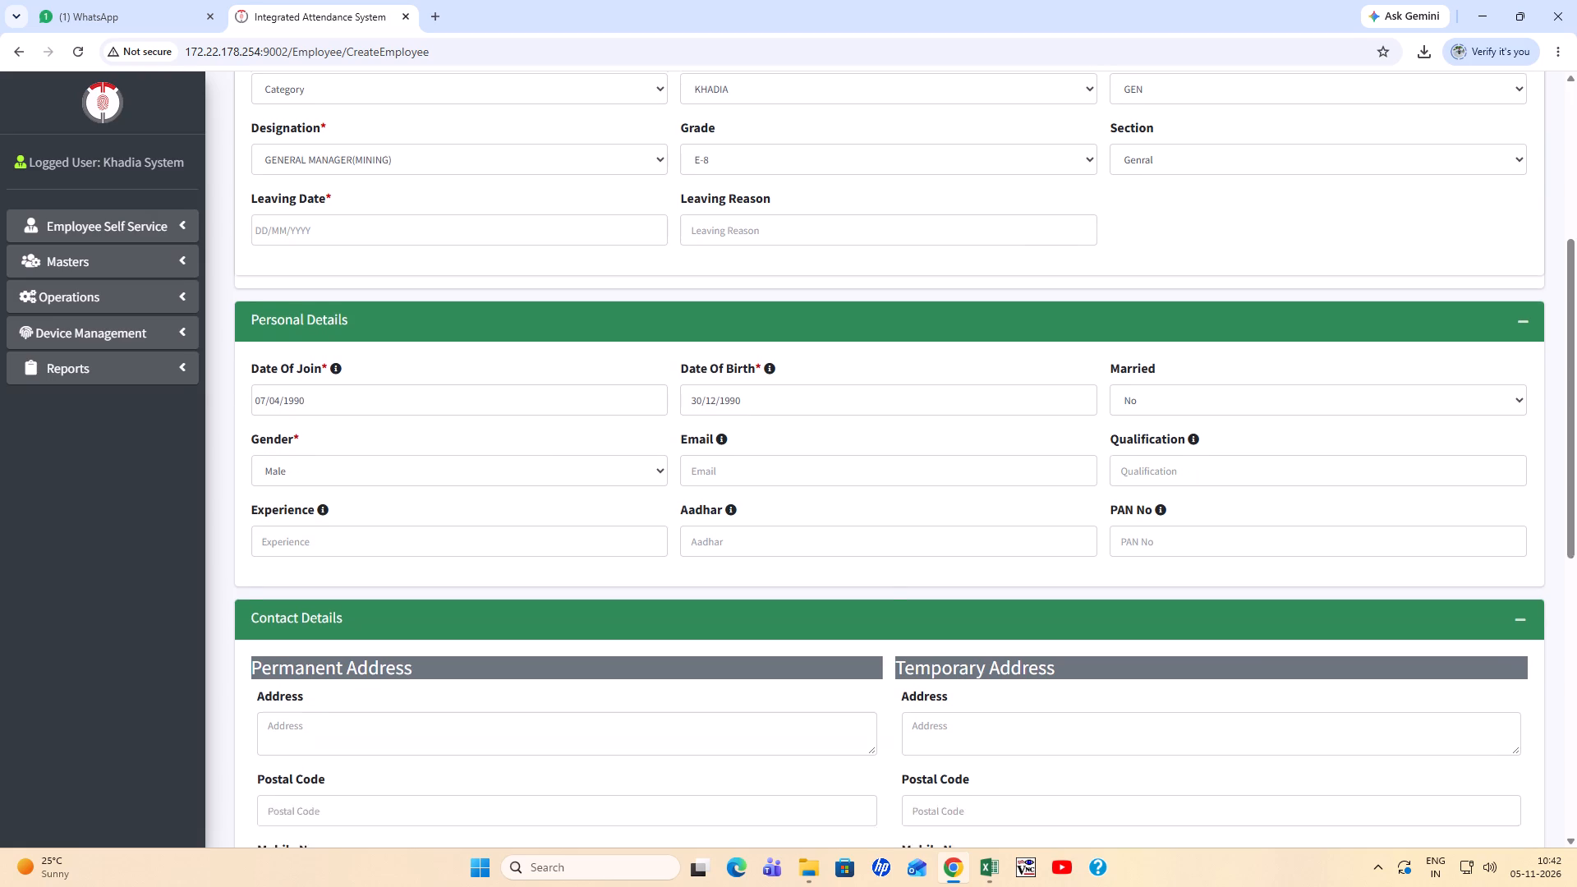
{"action": "scroll", "coordinate": [430, 577], "scroll_direction": "down", "scroll_amount": 2}
{"action": "scroll", "coordinate": [430, 577], "scroll_direction": "up", "scroll_amount": 6}
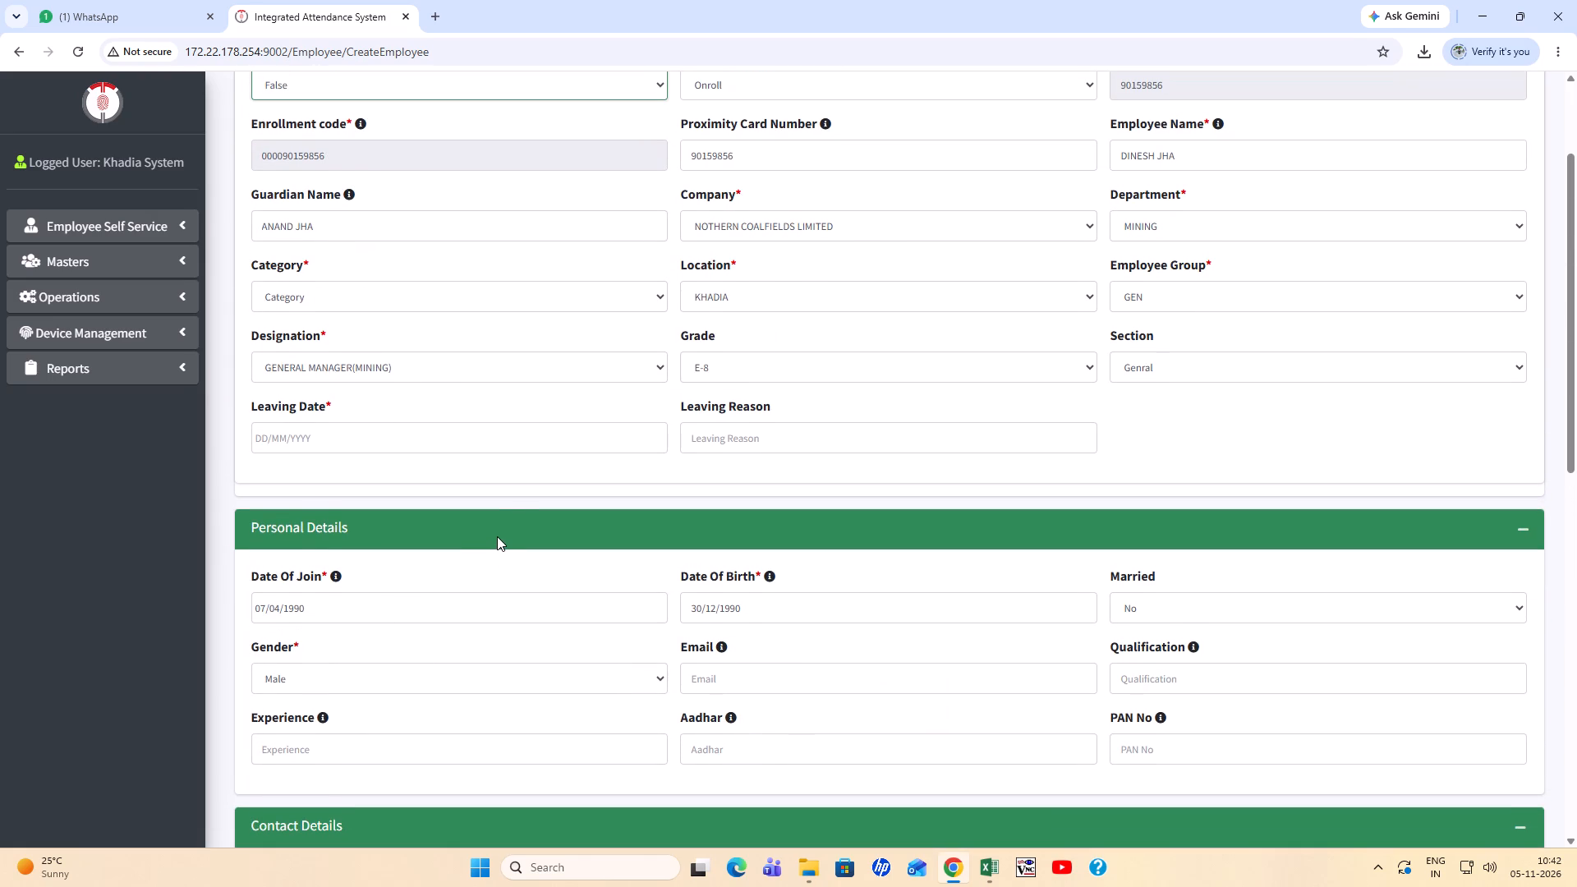
{"action": "left_click", "coordinate": [255, 440]}
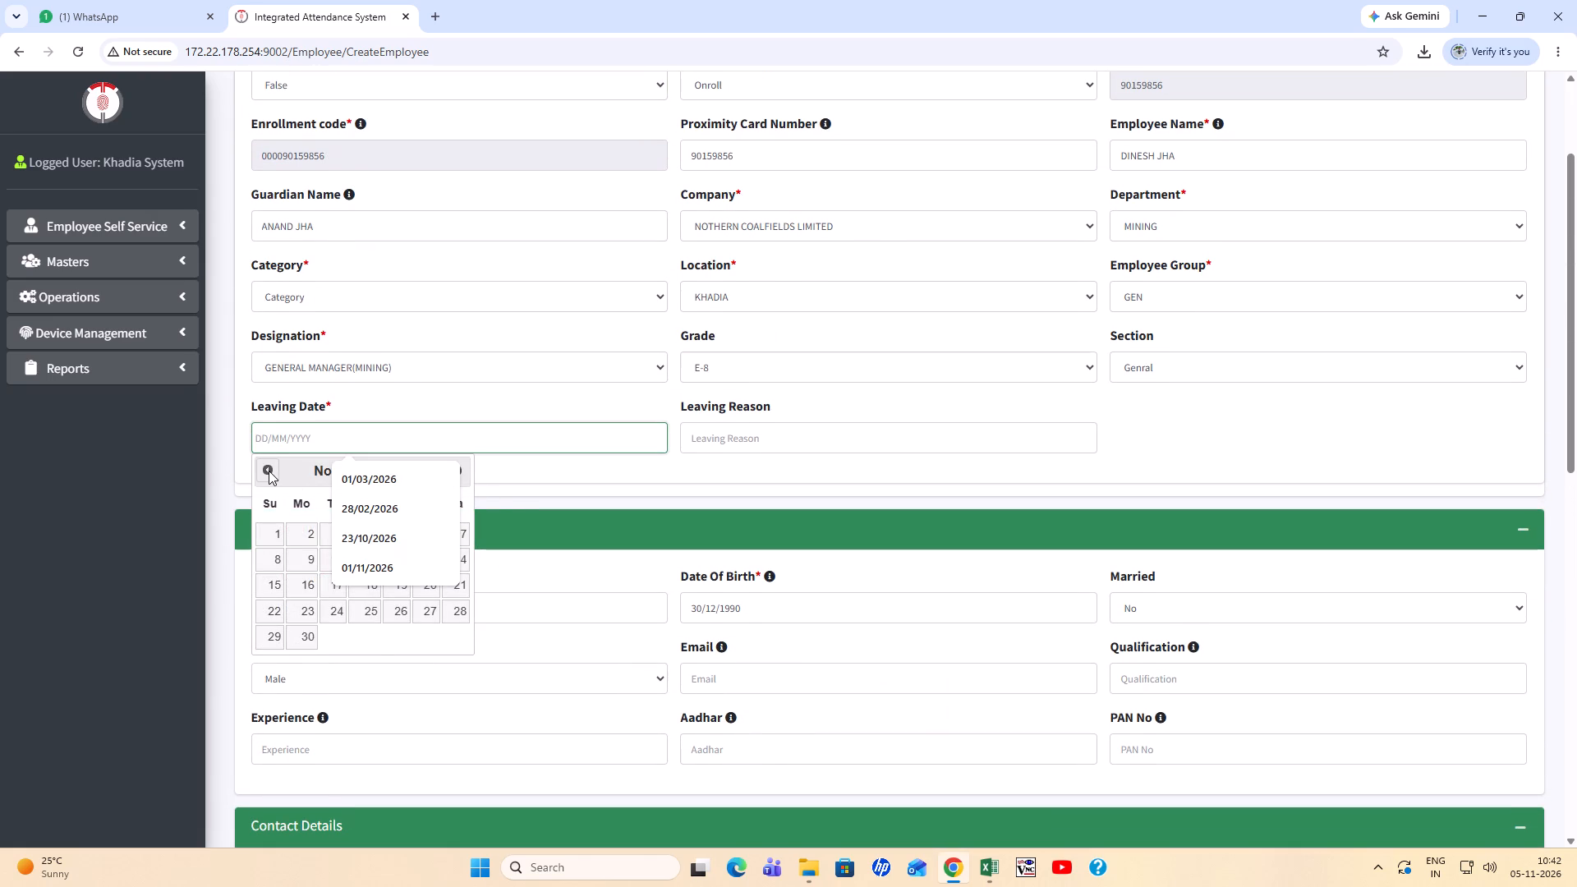
{"action": "left_click", "coordinate": [269, 471]}
{"action": "left_click", "coordinate": [269, 470]}
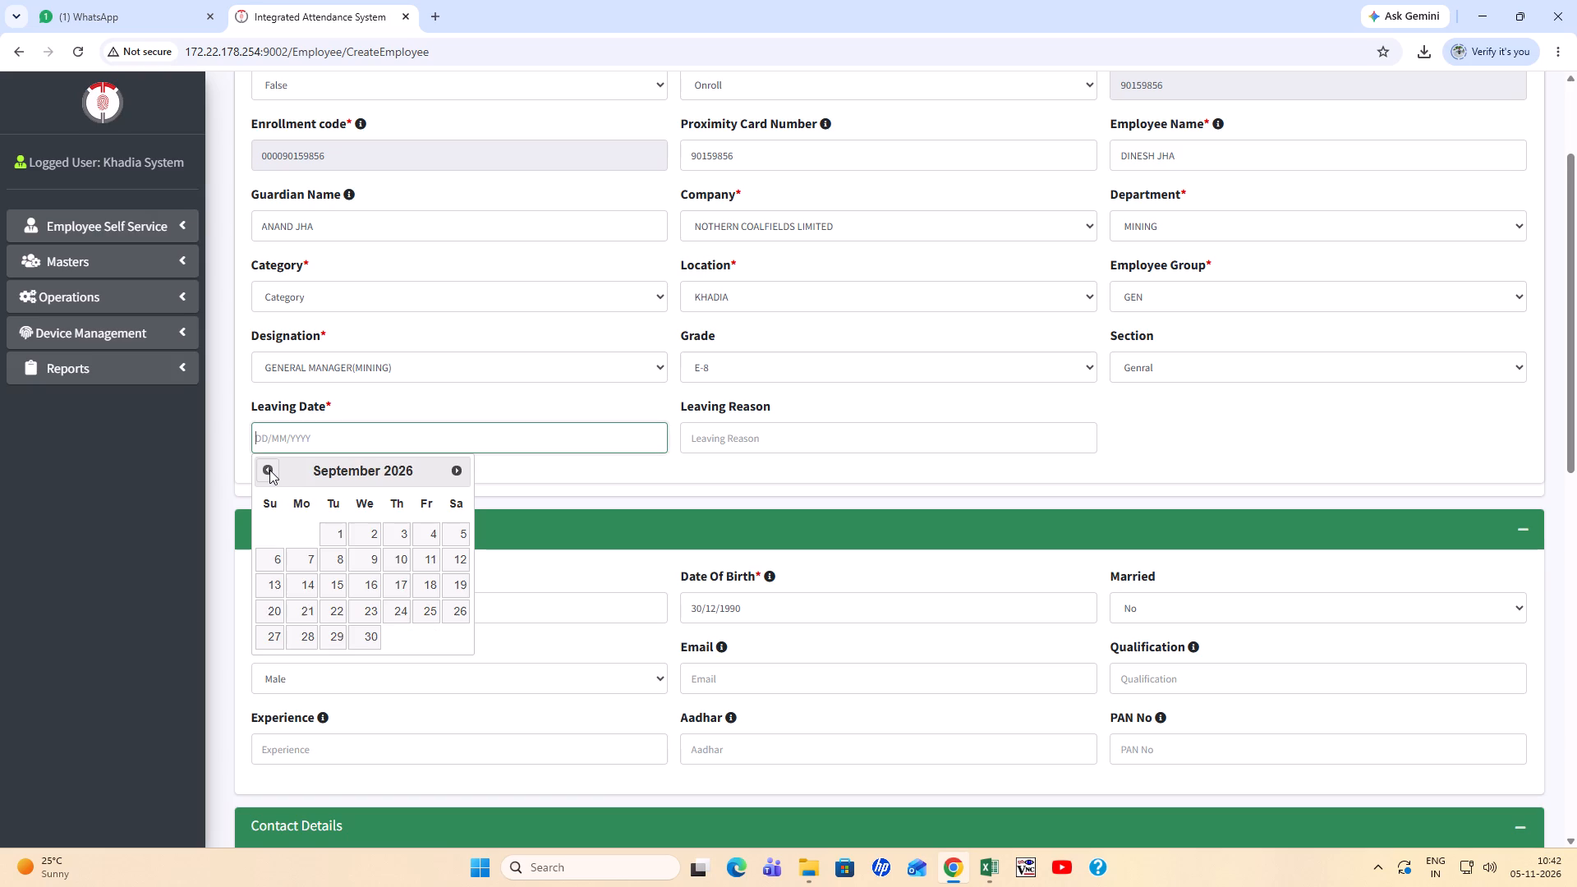
{"action": "left_click", "coordinate": [269, 470]}
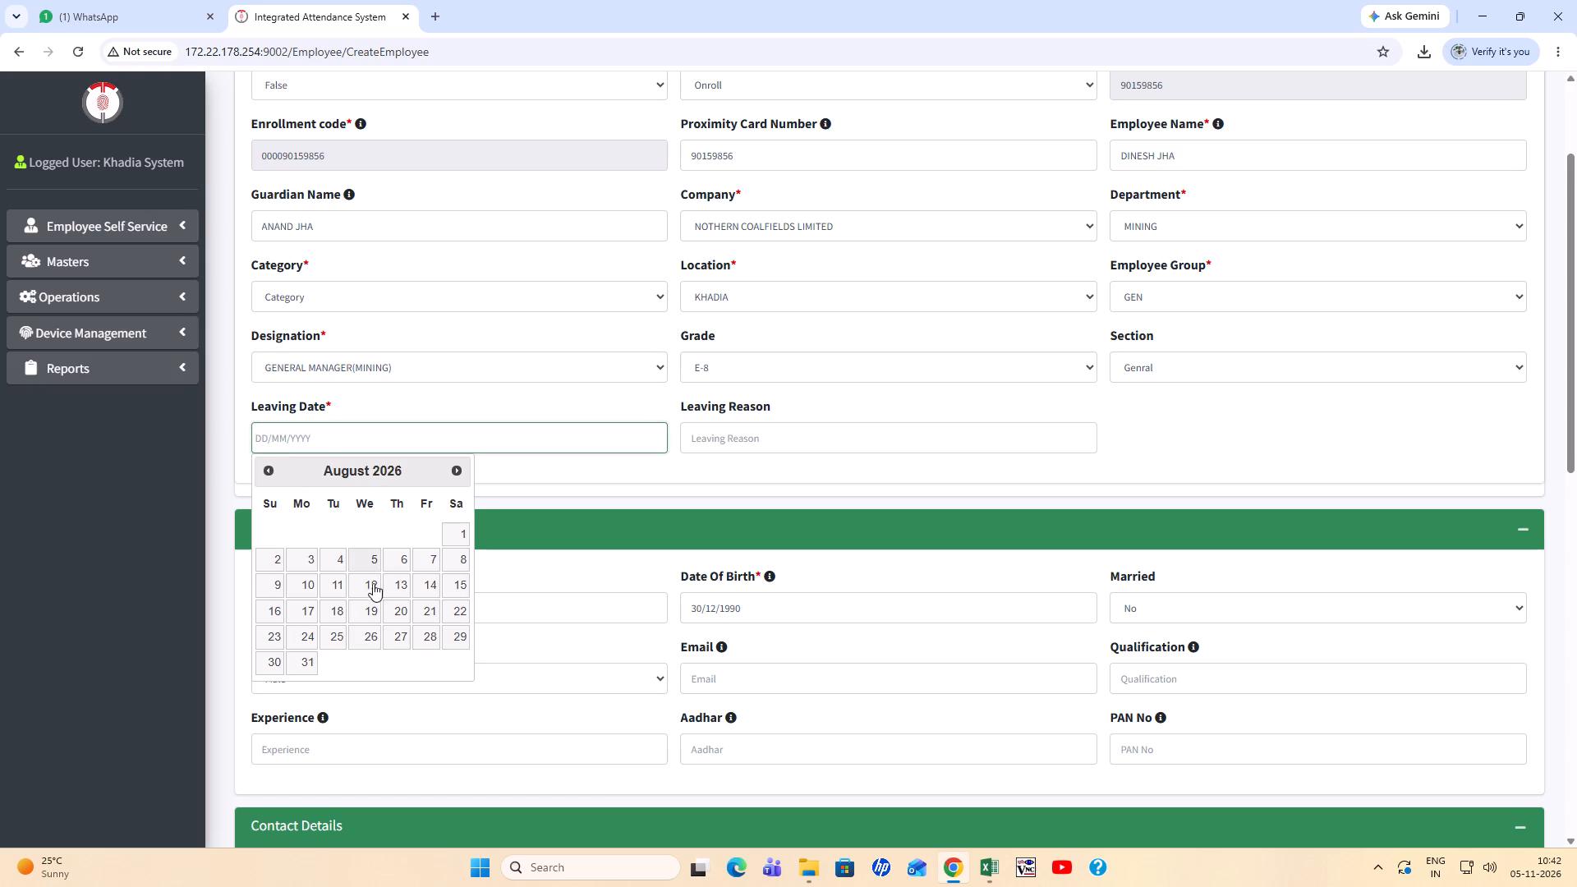
{"action": "left_click", "coordinate": [311, 667]}
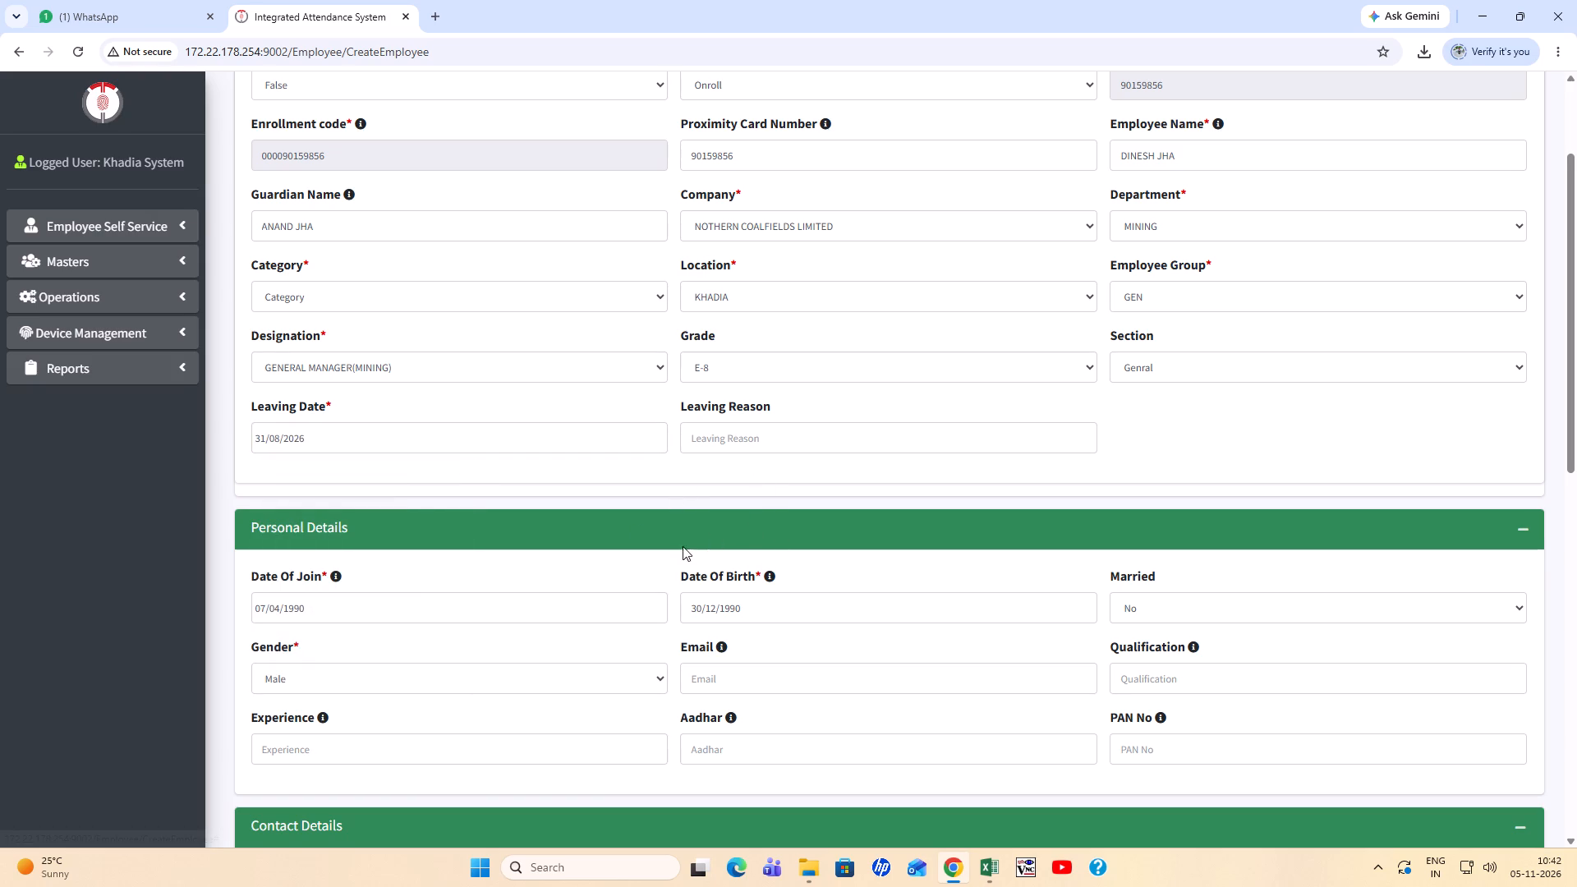
{"action": "left_click", "coordinate": [750, 440]}
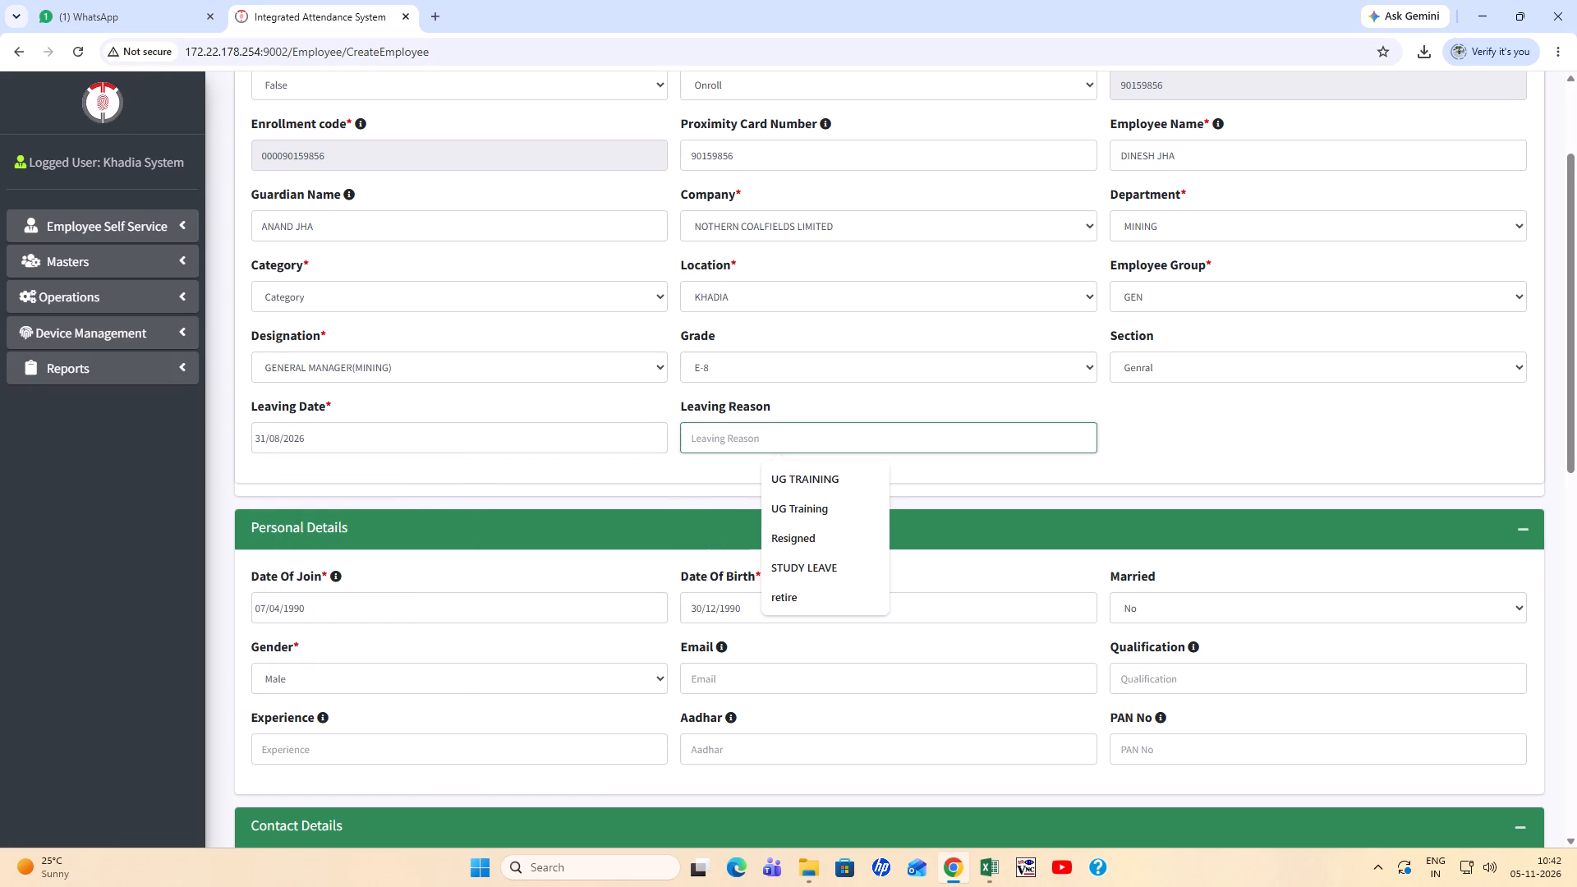
{"action": "left_click", "coordinate": [797, 600]}
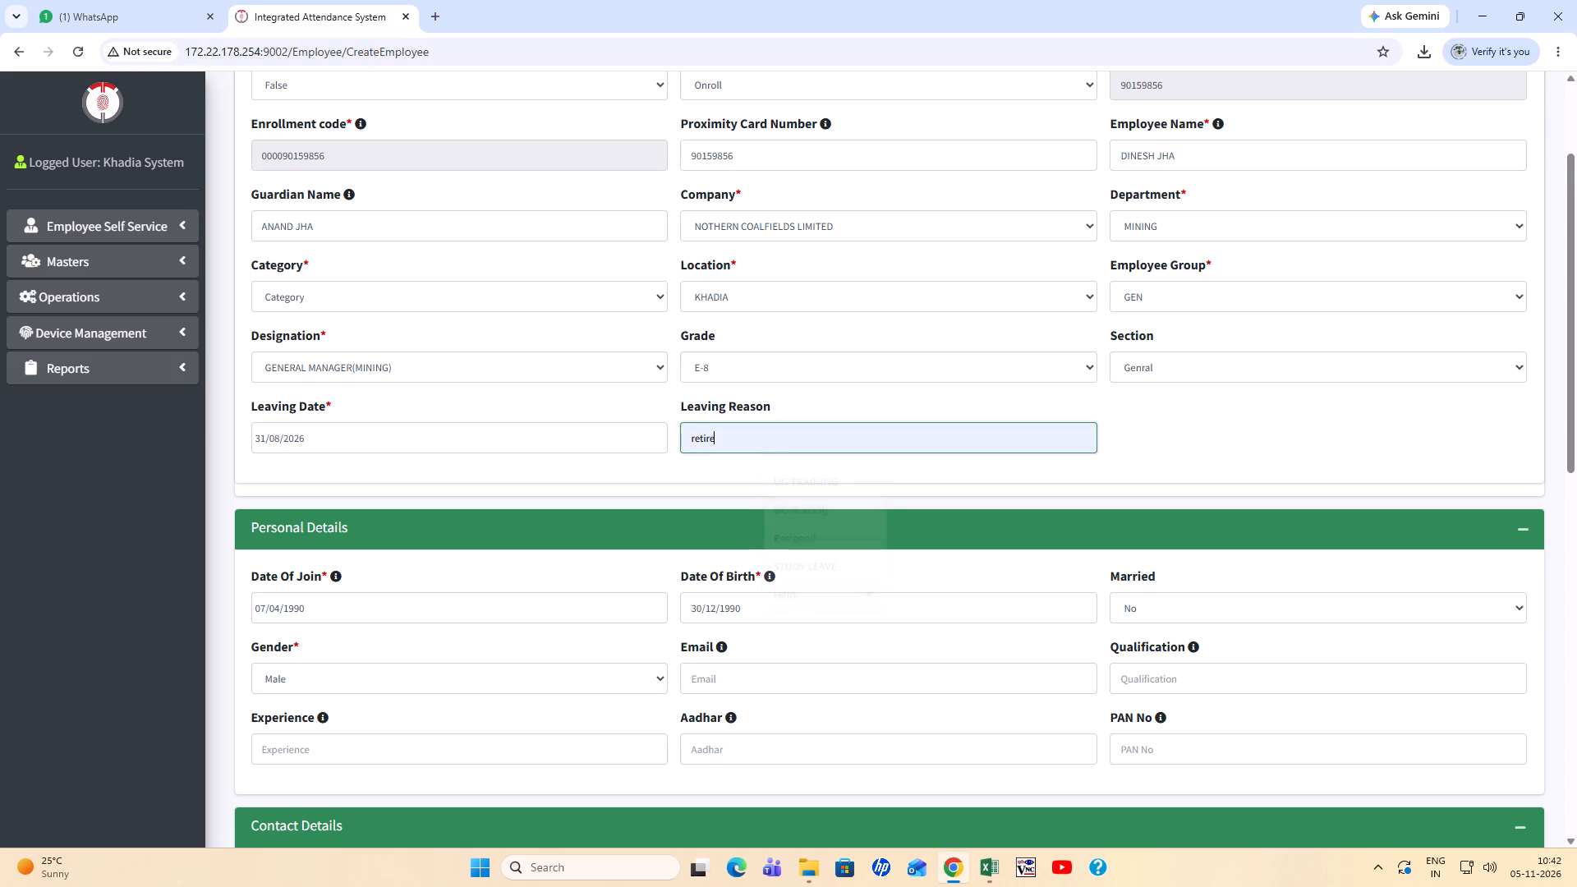
Correct the year of the employee's date of birth in the personal details.
{"action": "left_click", "coordinate": [761, 598]}
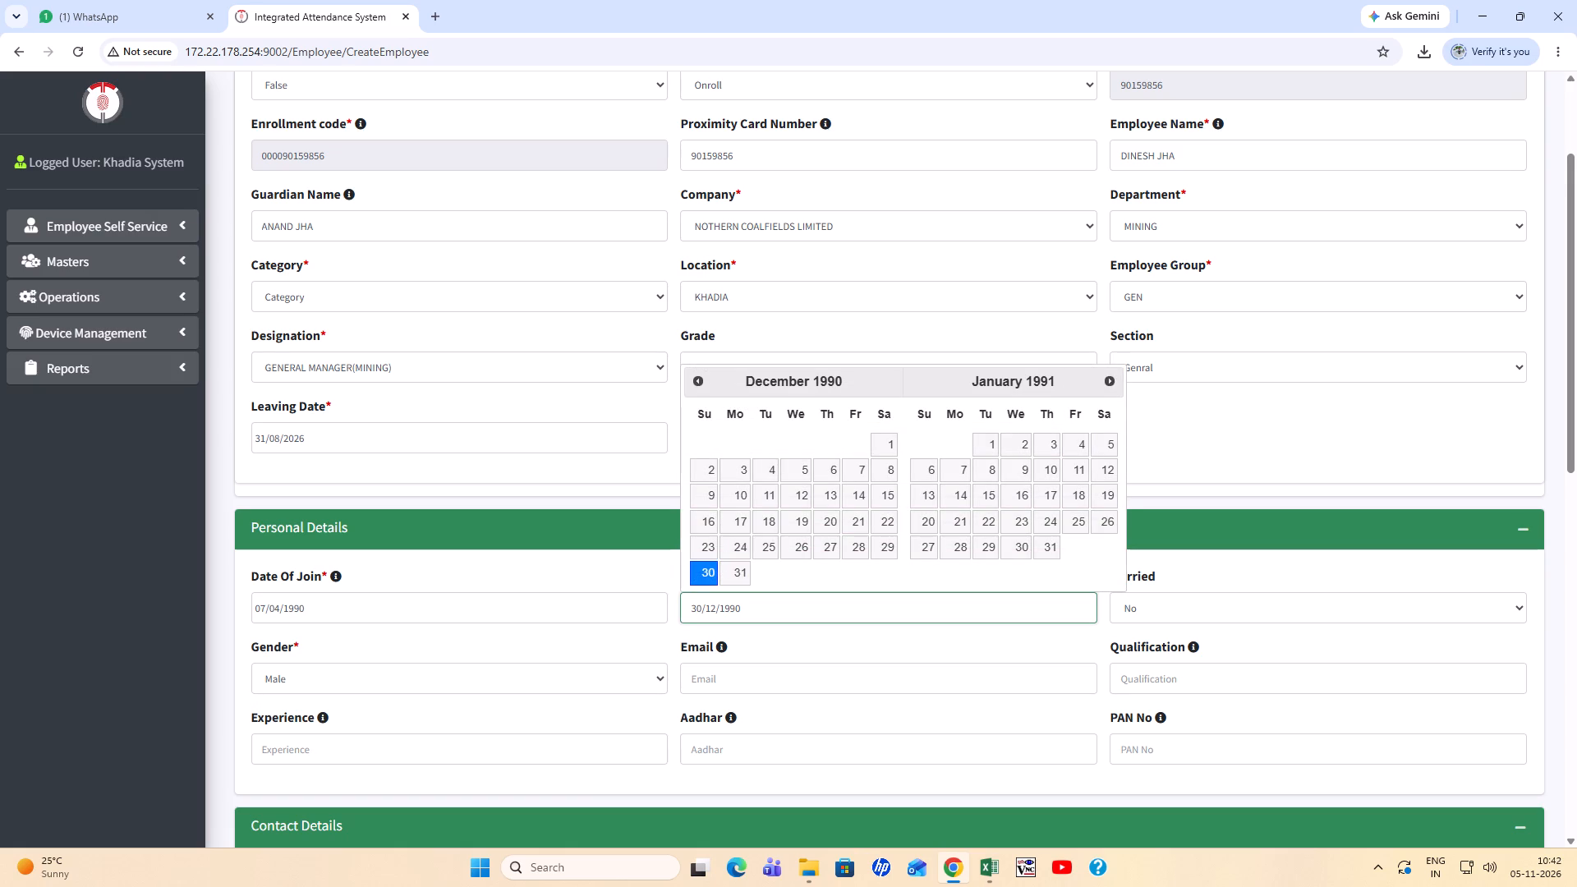
{"action": "key", "text": "BackSpace"}
{"action": "key", "text": "BackSpace"}
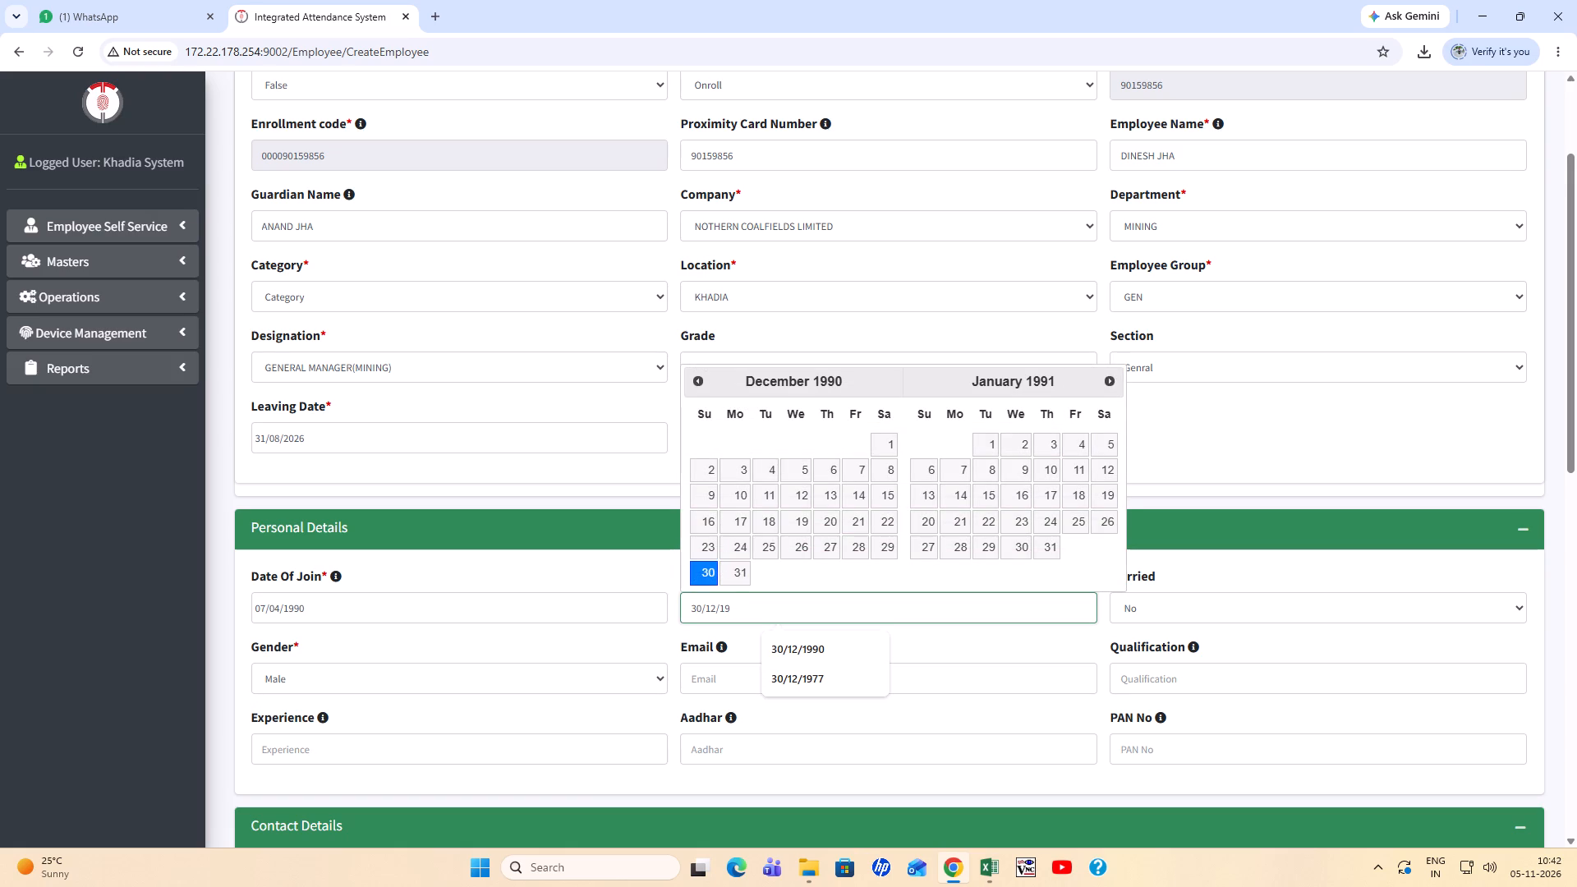
{"action": "type", "text": "66"}
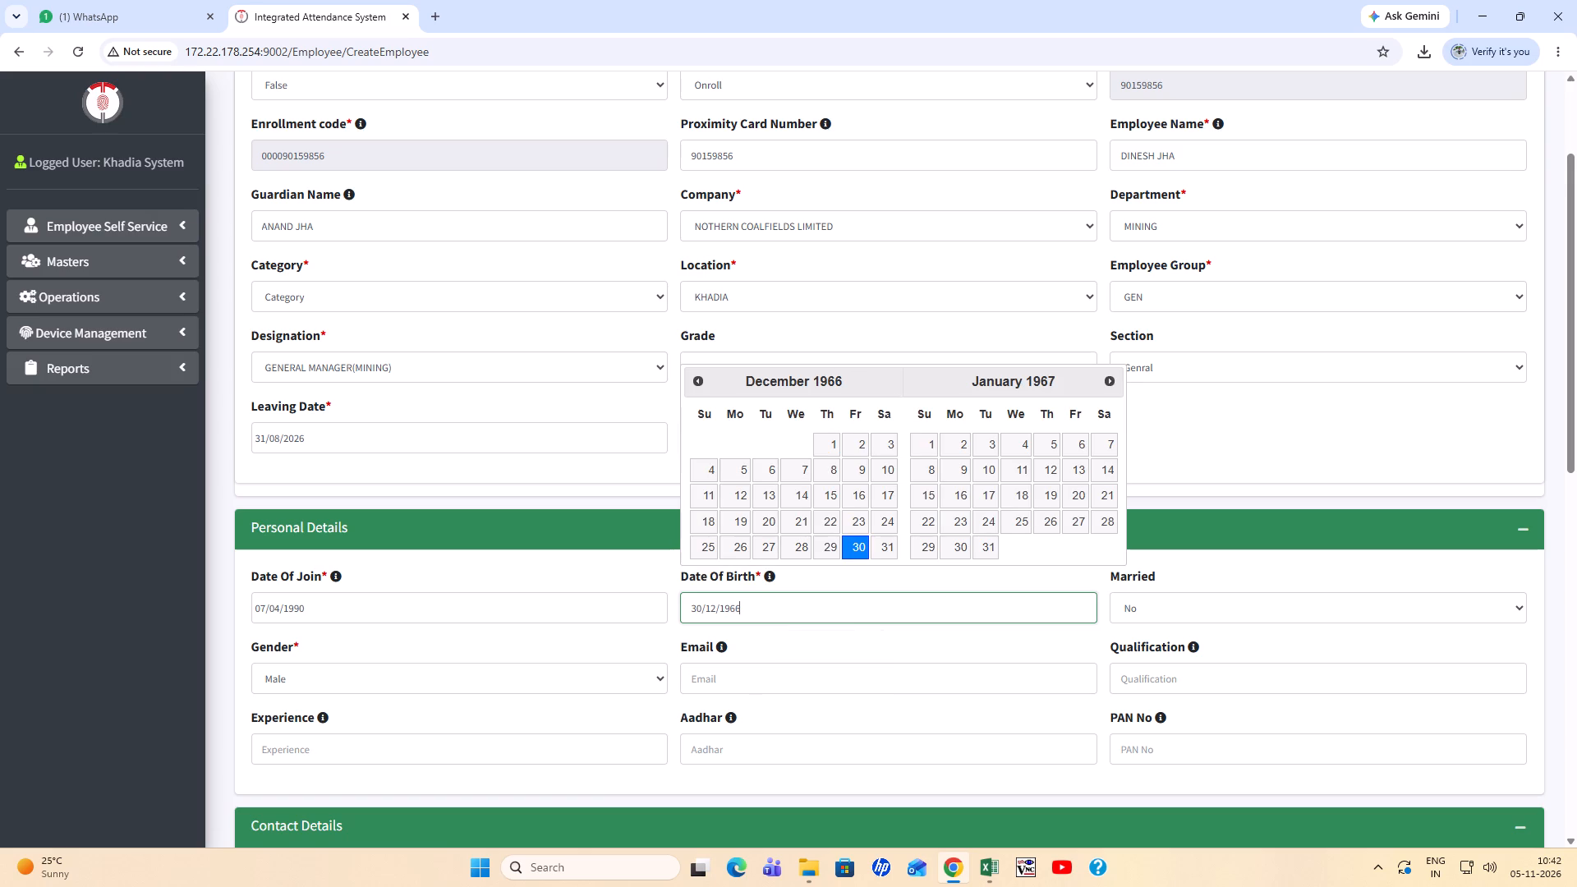
{"action": "left_click", "coordinate": [1011, 637]}
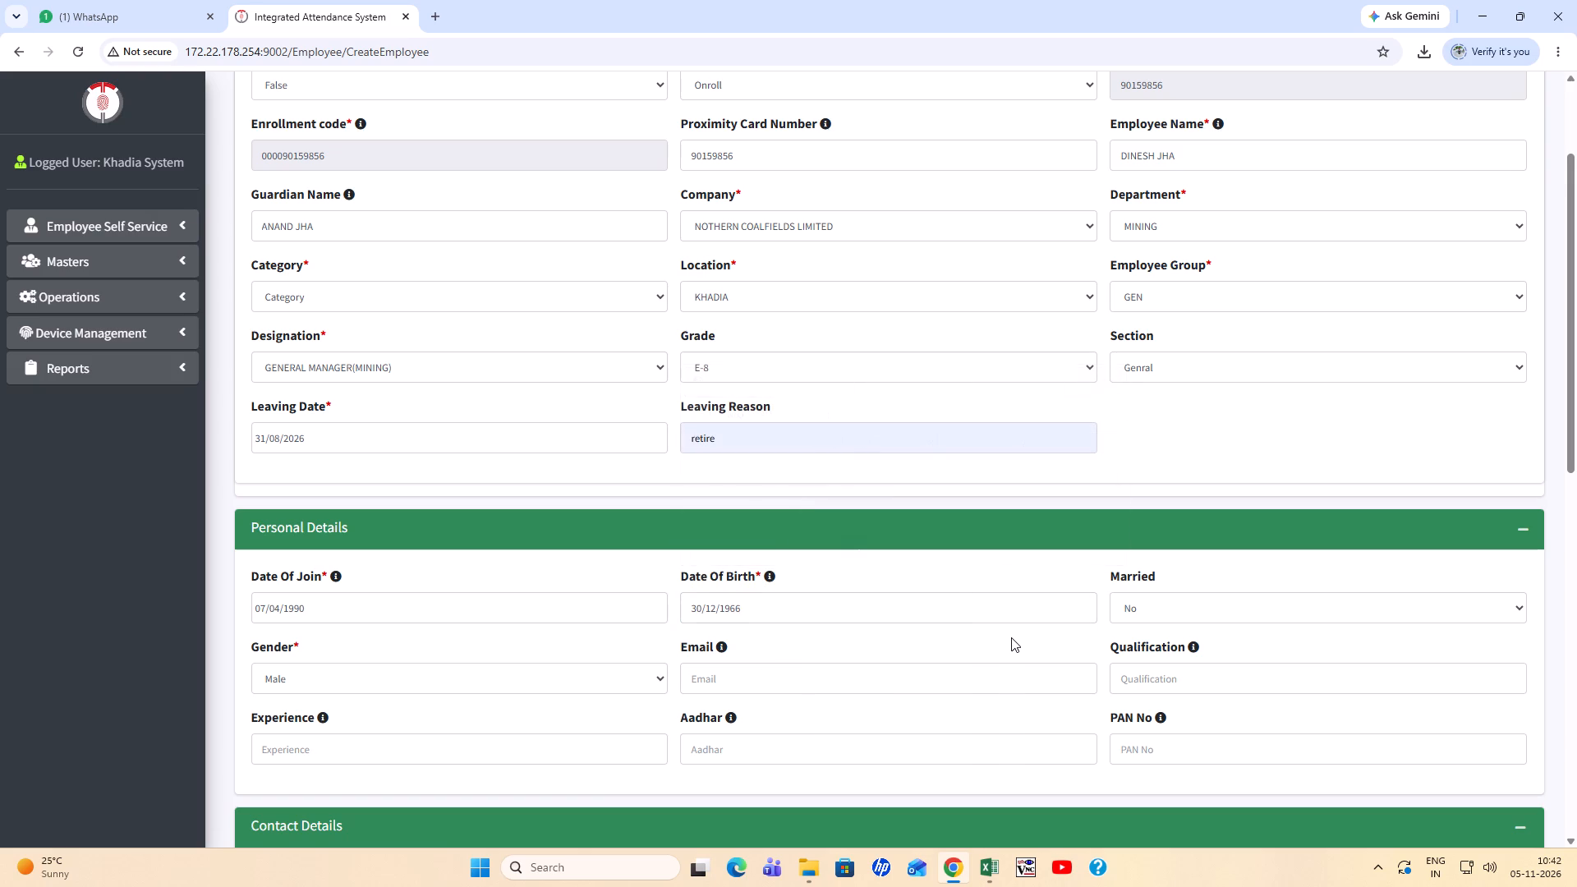
Submit the update of the deactivated employee's record.
{"action": "scroll", "coordinate": [818, 650], "scroll_direction": "down", "scroll_amount": 6}
{"action": "scroll", "coordinate": [820, 650], "scroll_direction": "down", "scroll_amount": 18}
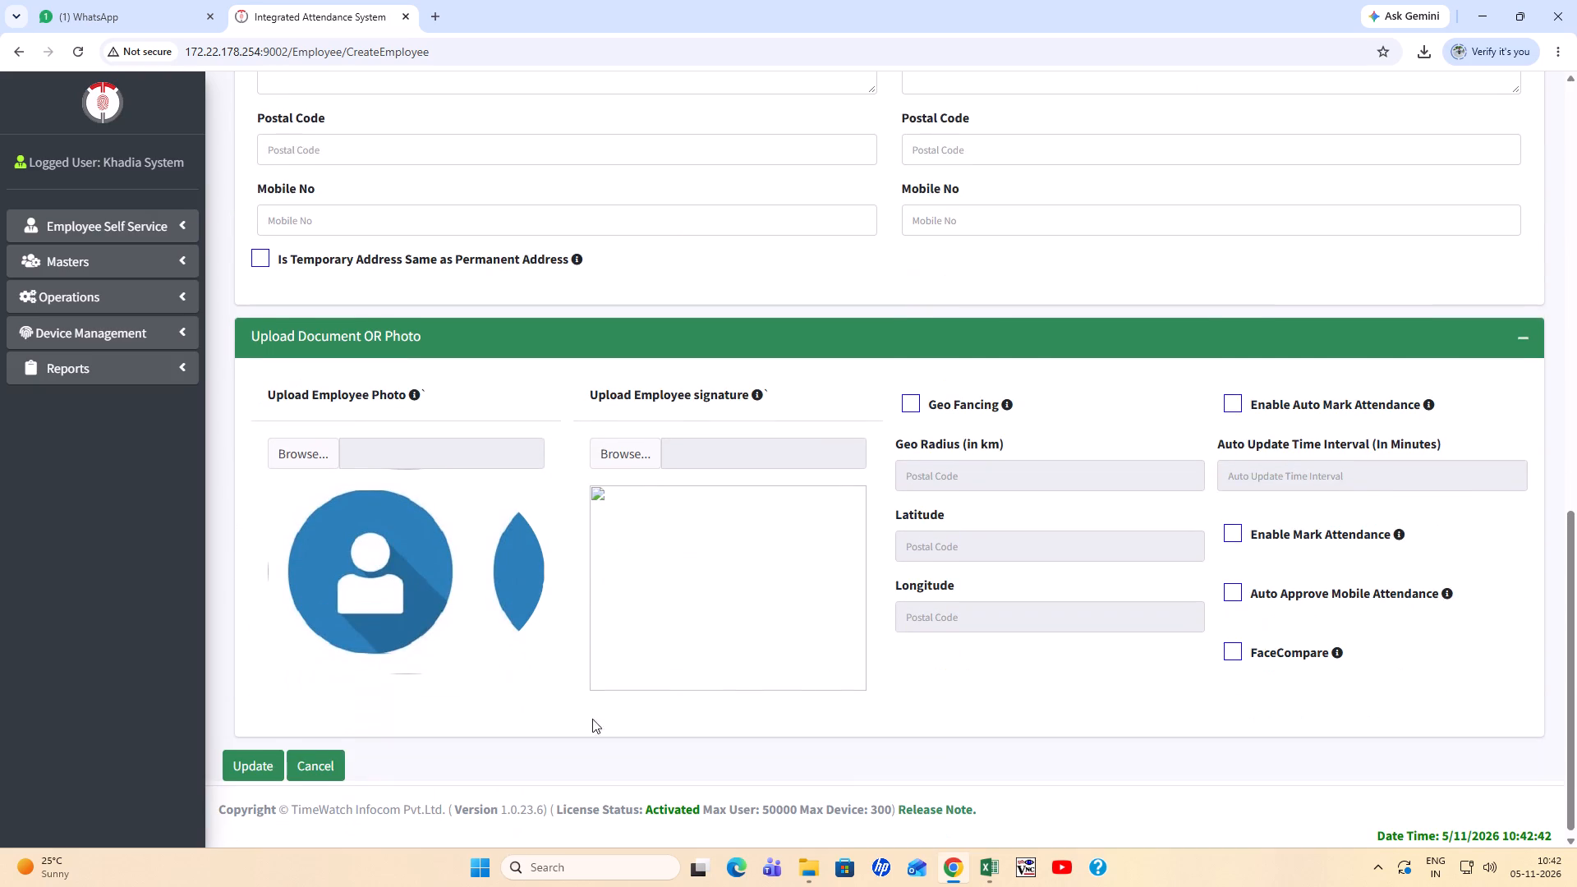
{"action": "left_click", "coordinate": [251, 767]}
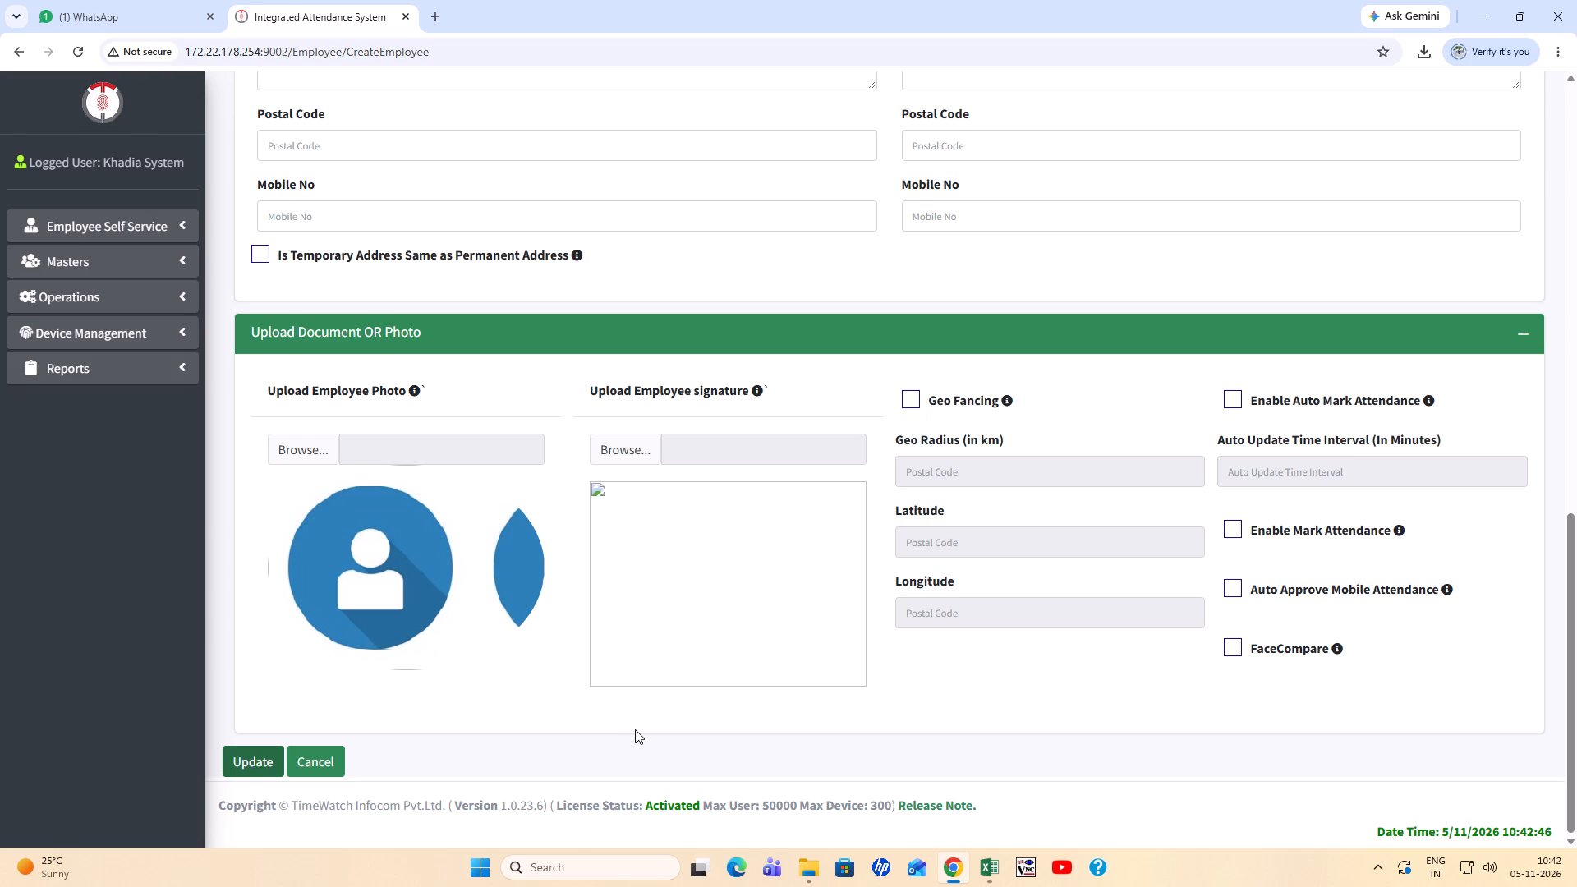
{"action": "scroll", "coordinate": [635, 729], "scroll_direction": "up", "scroll_amount": 15}
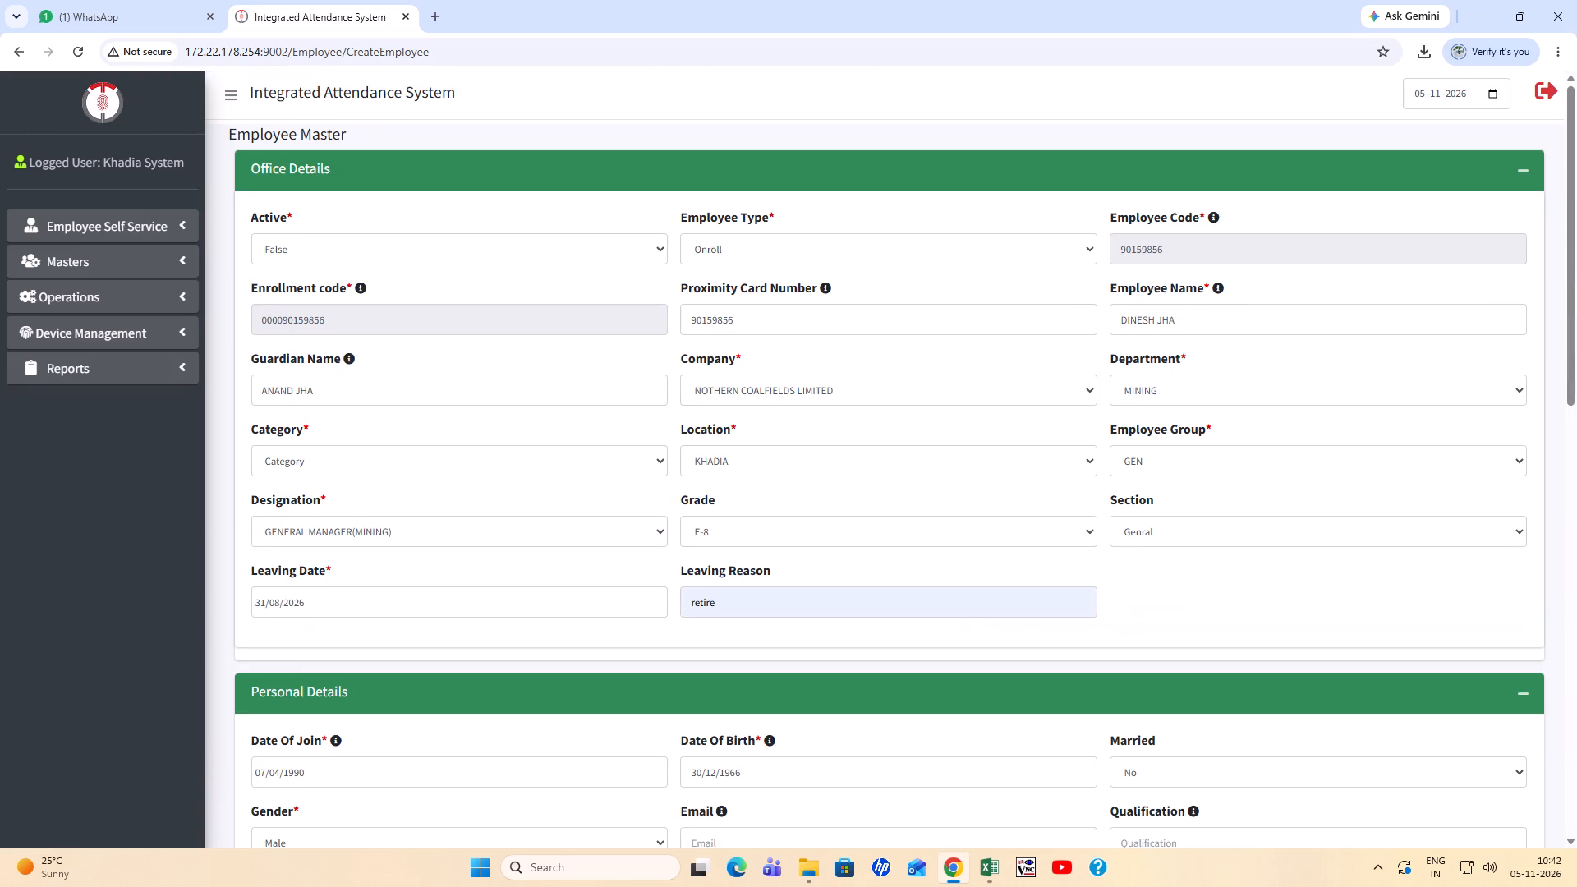
{"action": "scroll", "coordinate": [635, 729], "scroll_direction": "up", "scroll_amount": 15}
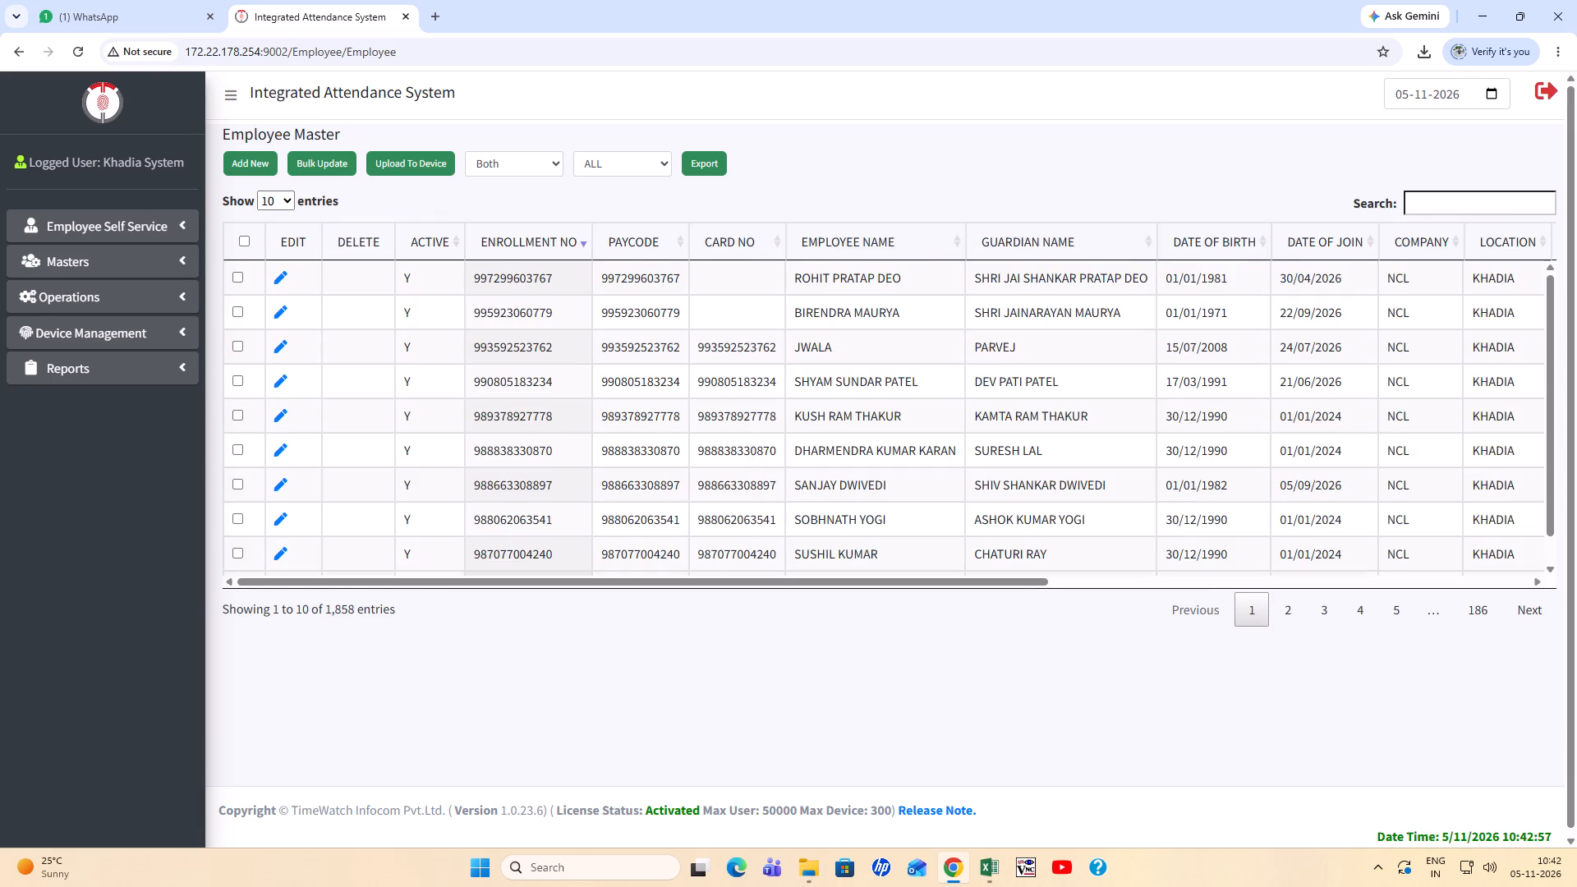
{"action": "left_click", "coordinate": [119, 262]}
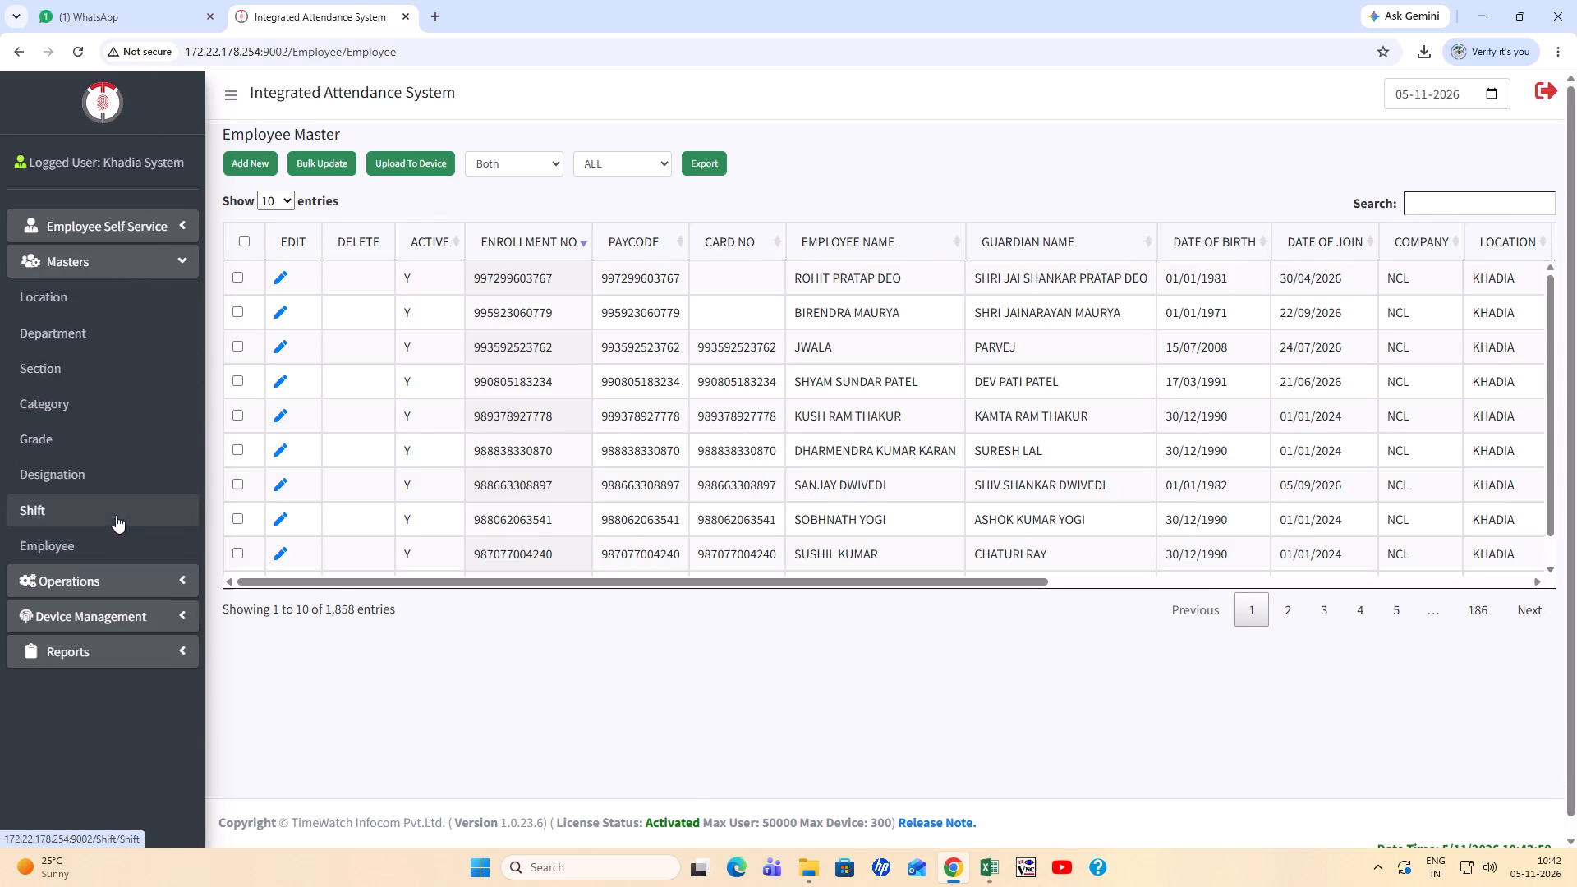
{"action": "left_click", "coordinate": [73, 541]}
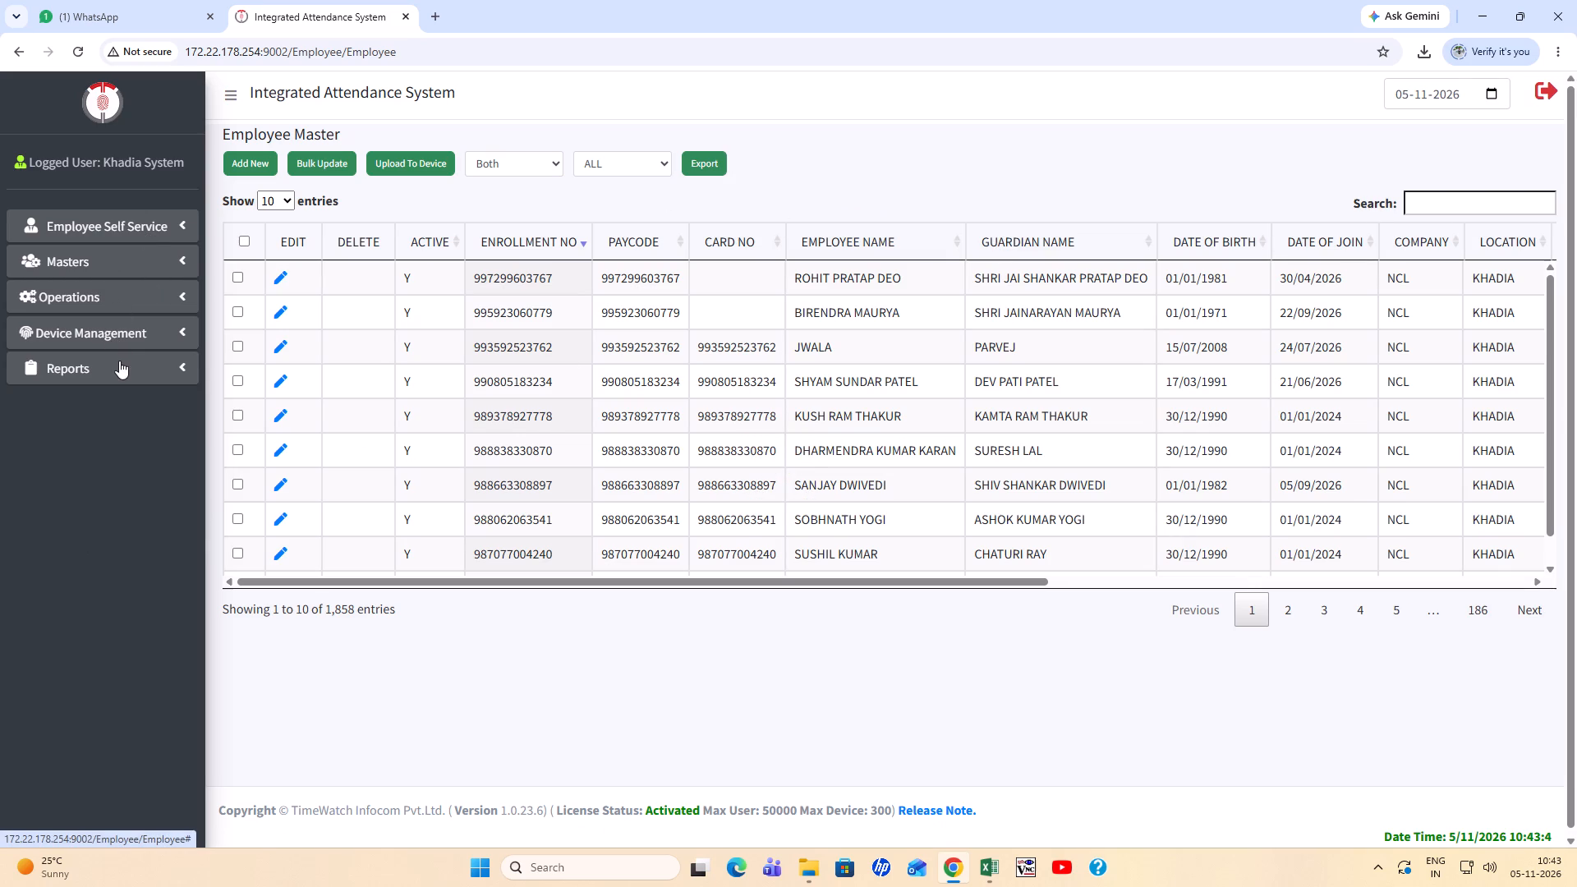
View the enrollment dashboard again for the KHADIA location with employees only, excluding contractors.
{"action": "left_click", "coordinate": [129, 333]}
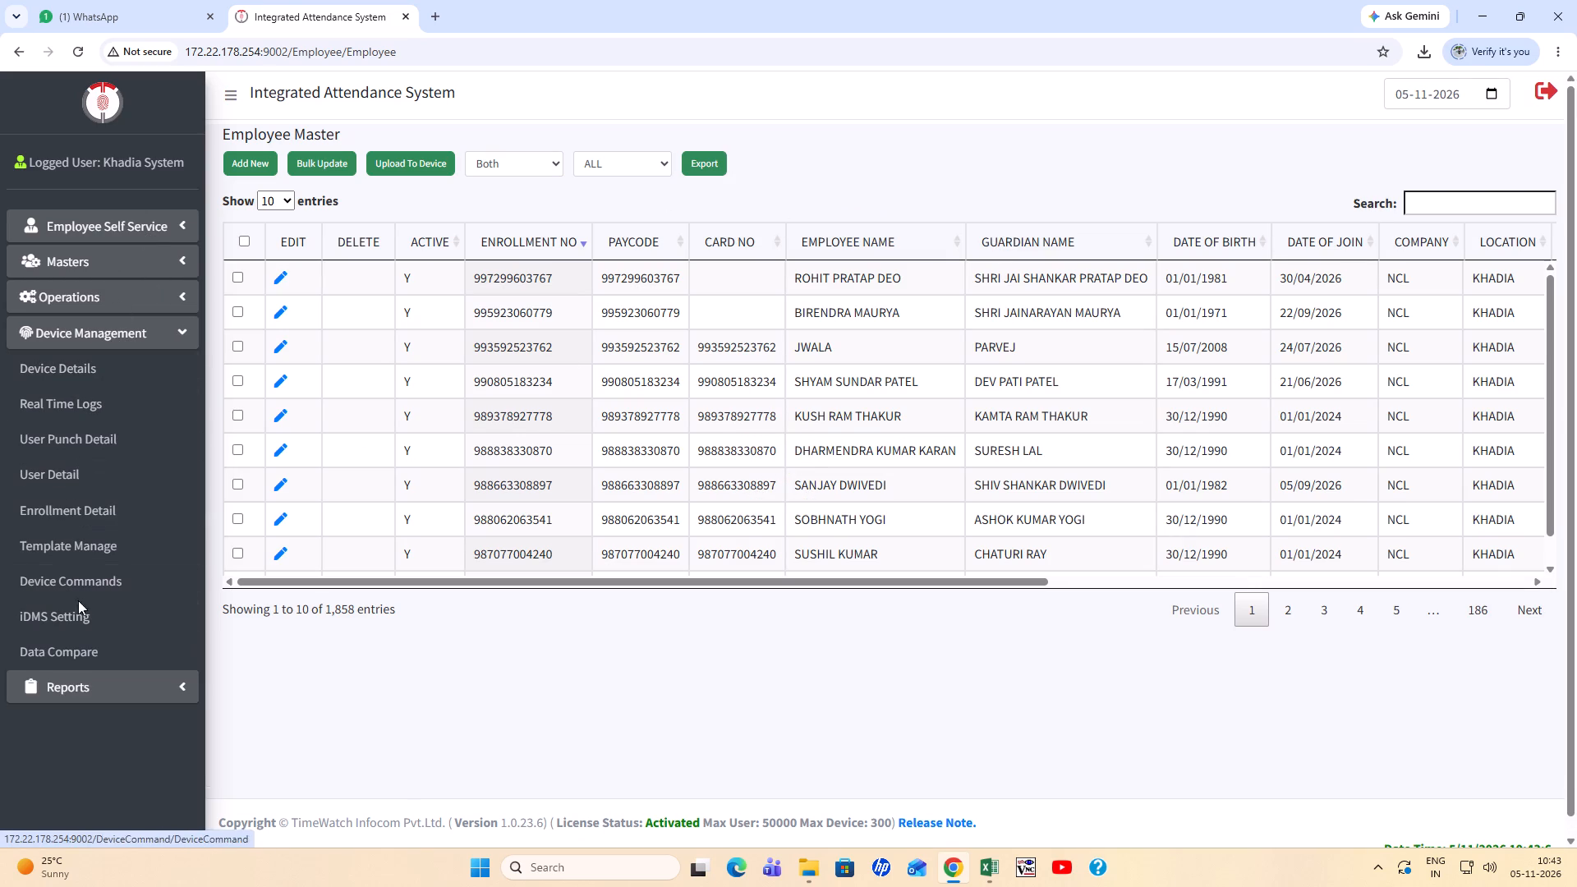
{"action": "left_click", "coordinate": [98, 513]}
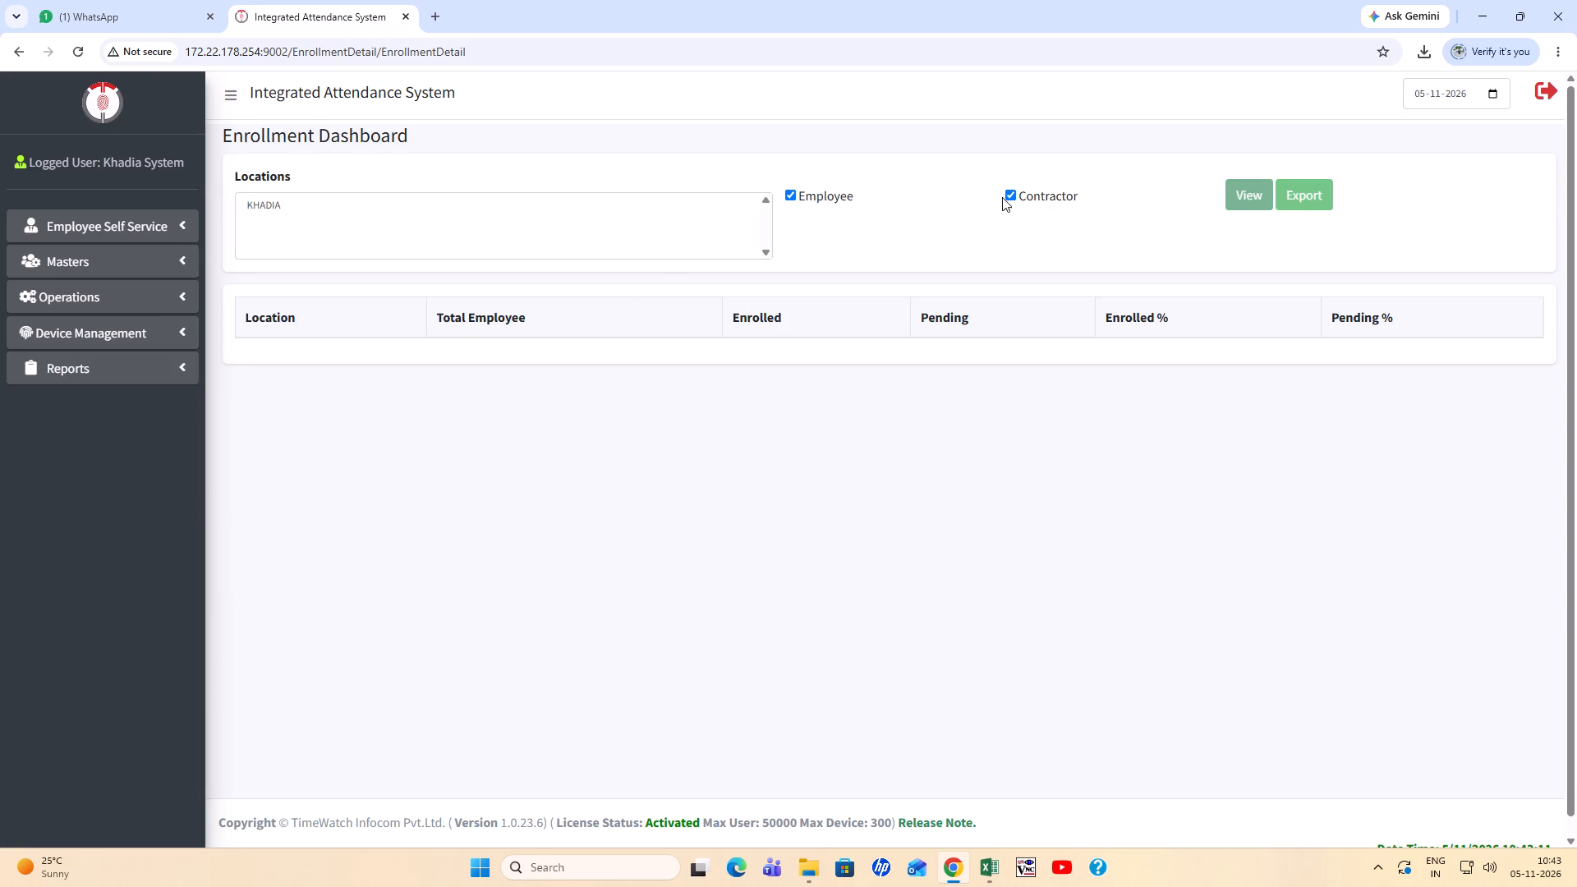
{"action": "left_click", "coordinate": [1009, 195]}
{"action": "left_click", "coordinate": [258, 212]}
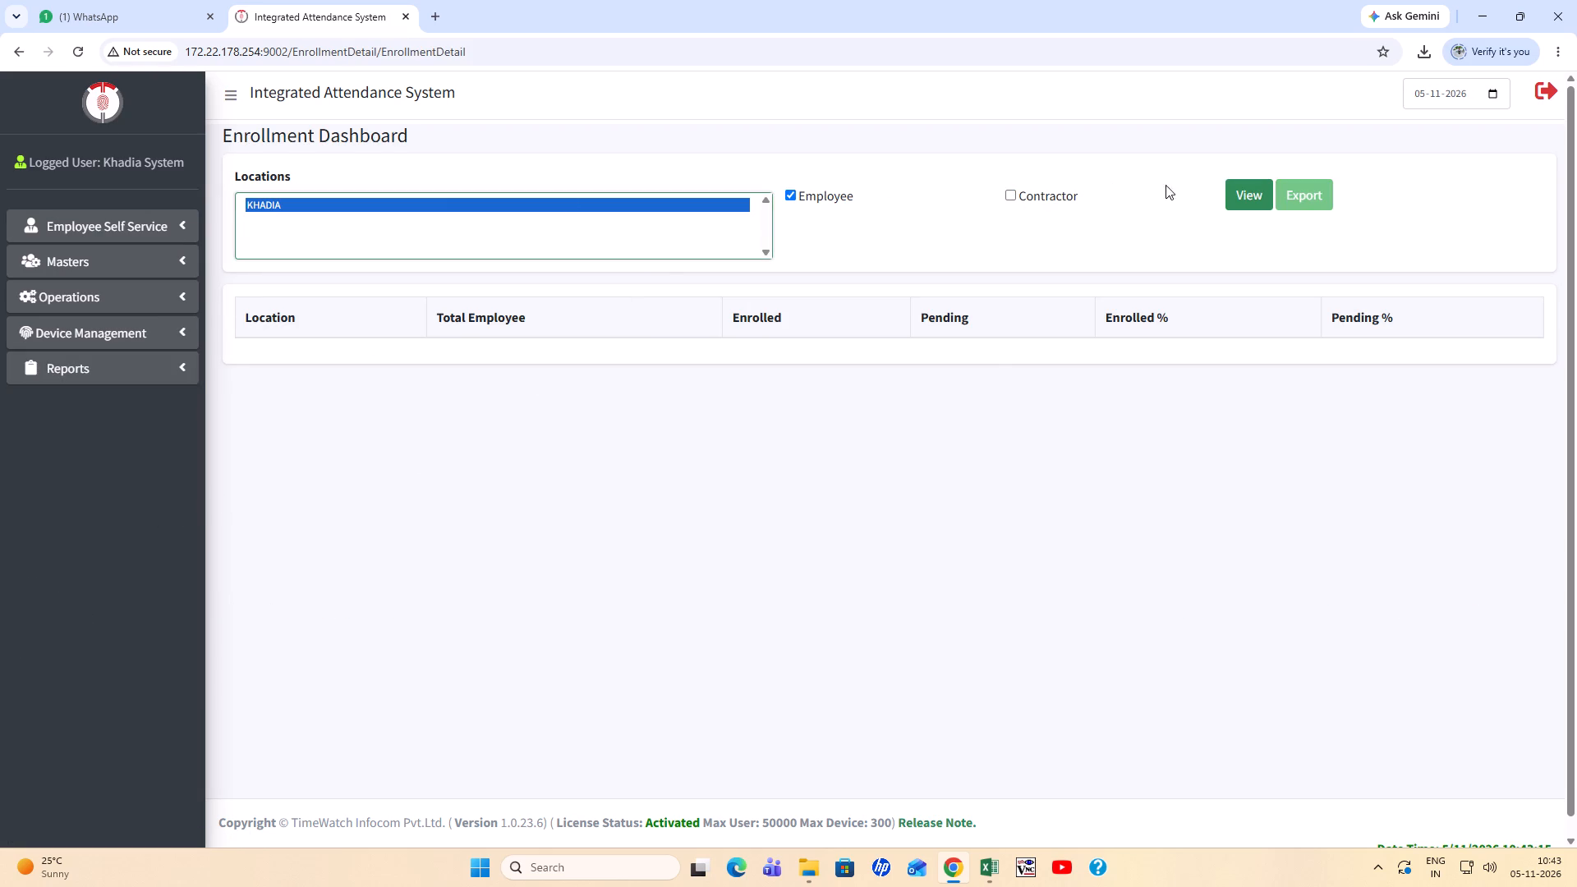
{"action": "left_click", "coordinate": [1239, 200]}
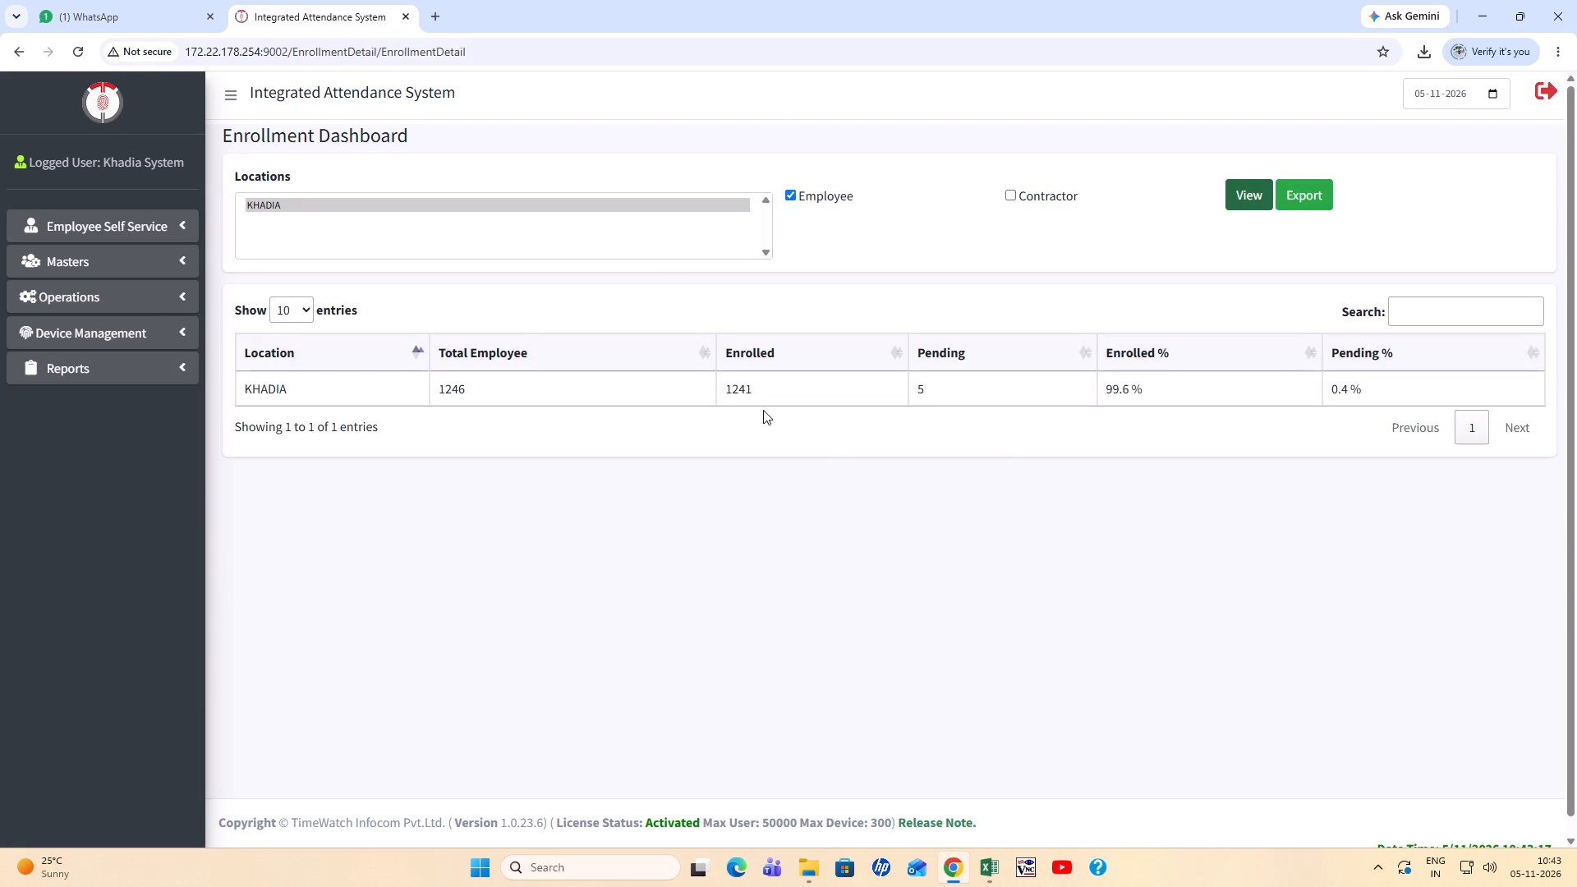